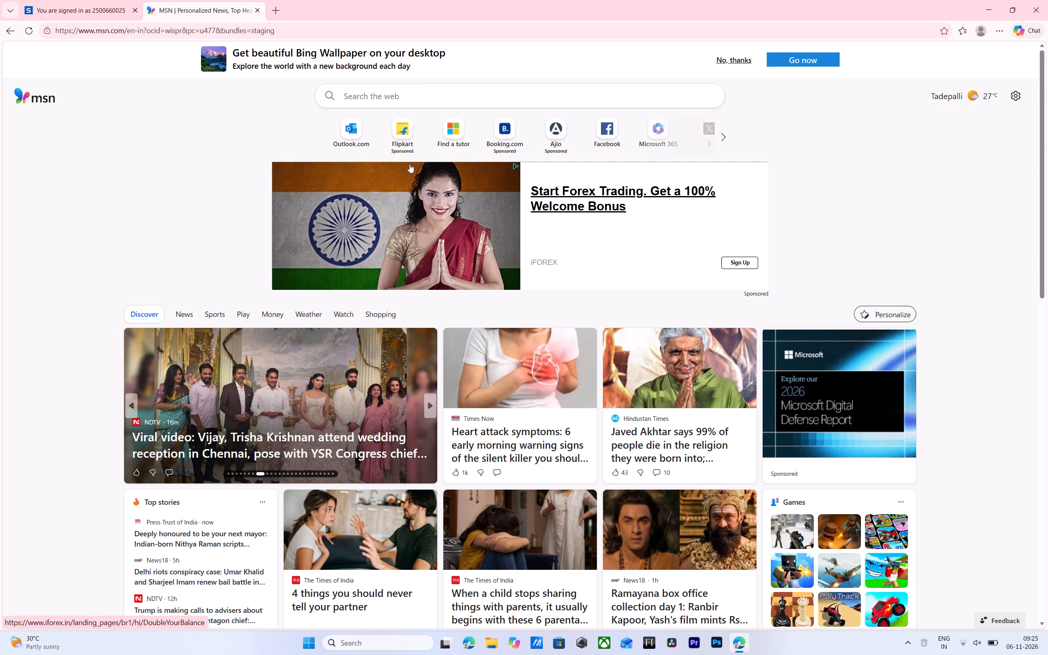
Search the web for "kl erp" in a new browser tab.
{"action": "left_click", "coordinate": [274, 9]}
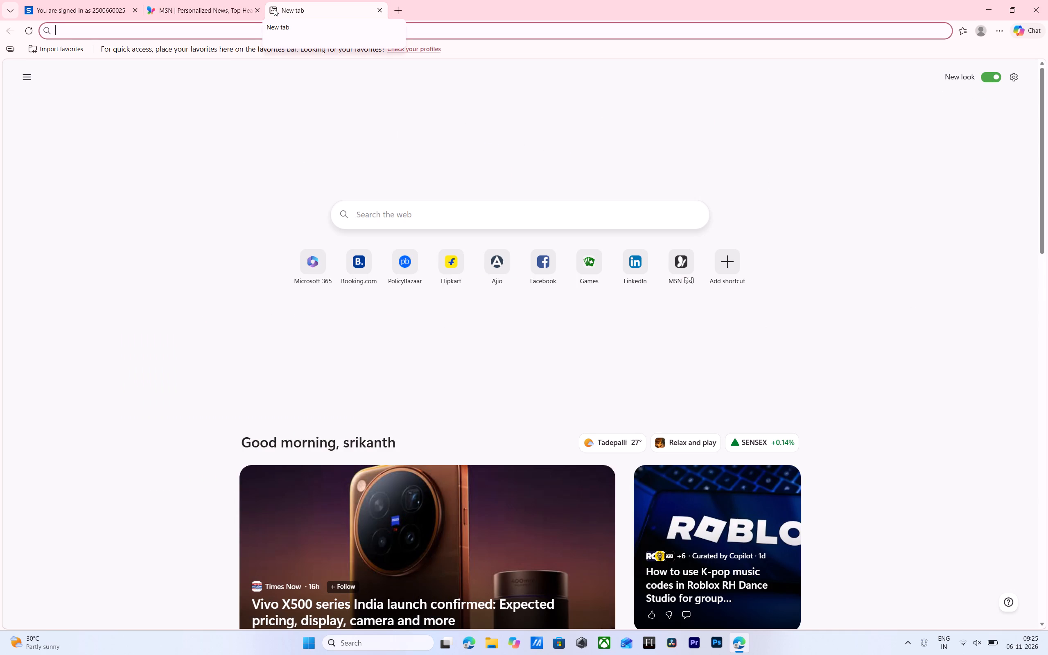
{"action": "left_click", "coordinate": [252, 35]}
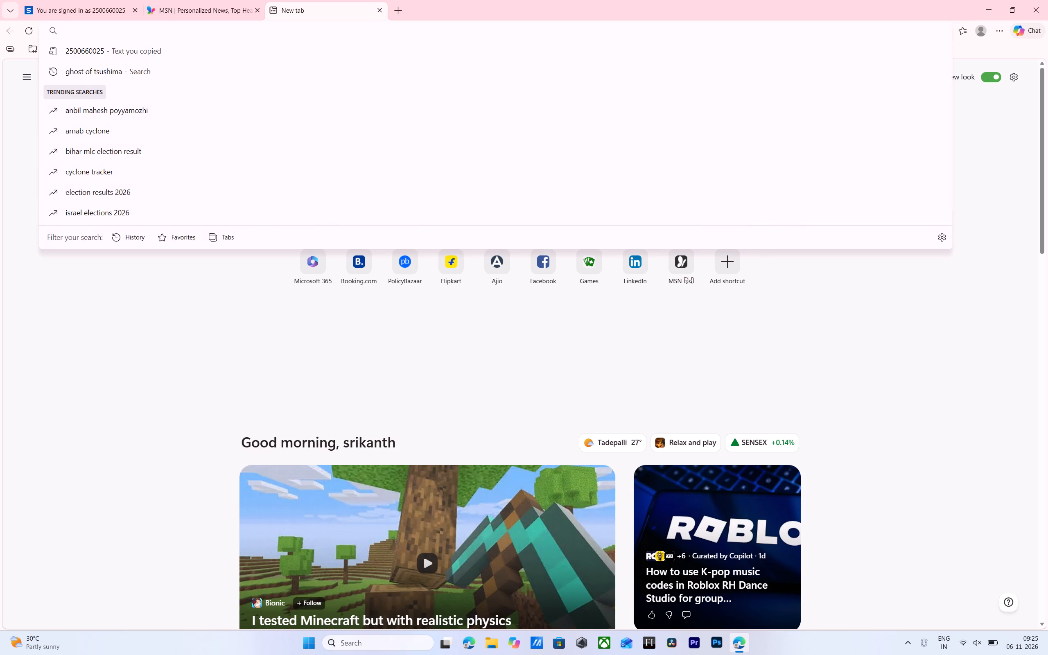
{"action": "key", "text": "ctrl+equal"}
{"action": "key", "text": "ctrl+equal"}
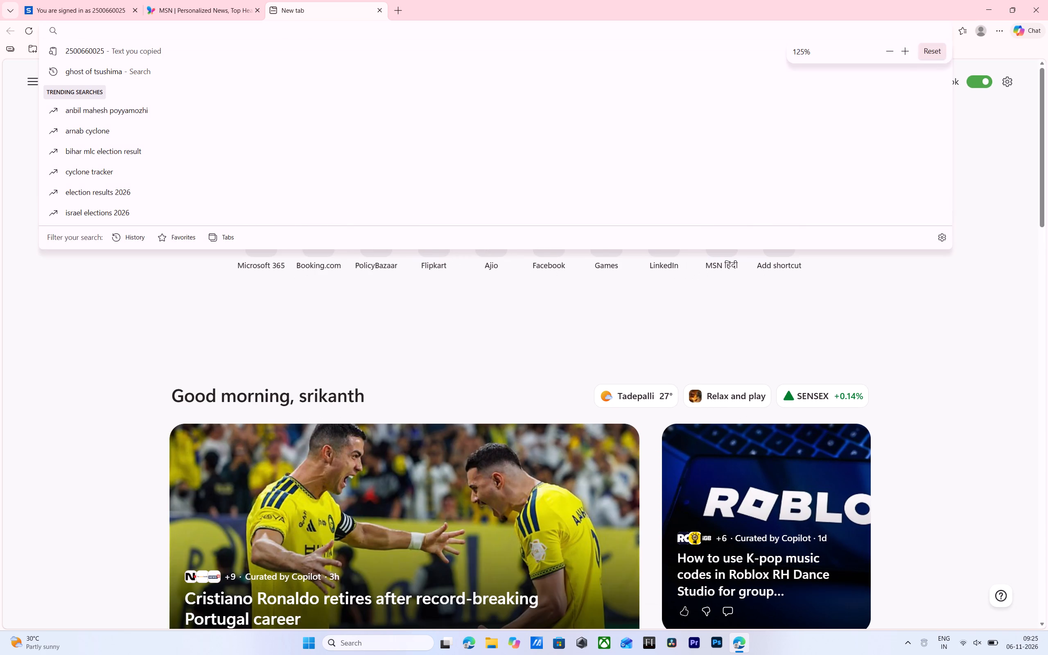
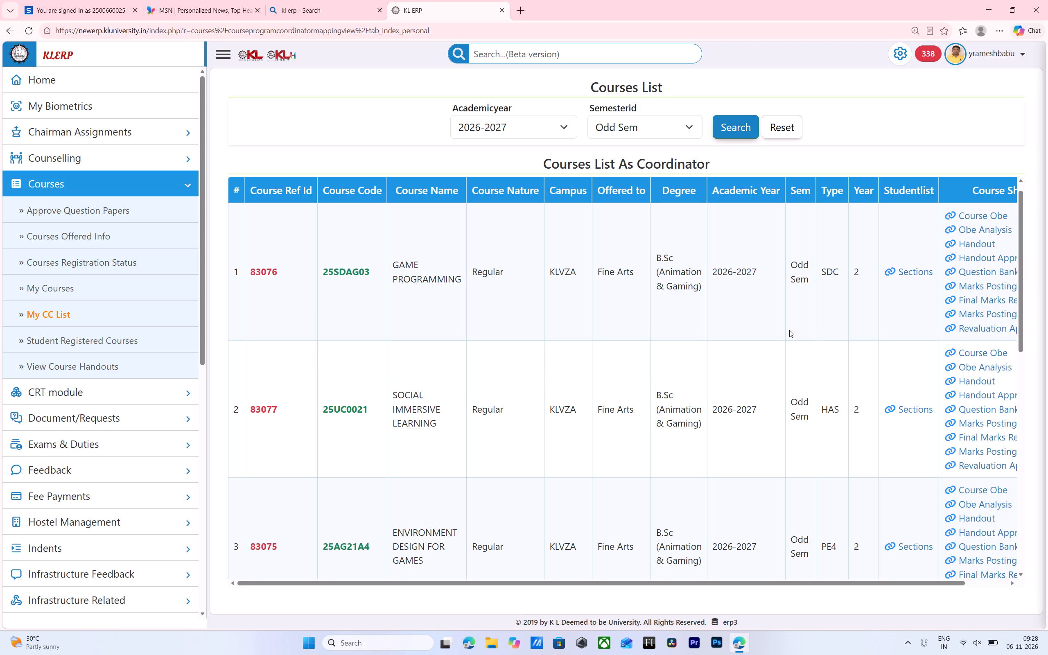
List the faculty member's own courses under My Courses for academic year 2026-2027, Odd Sem.
{"action": "scroll", "coordinate": [931, 314], "scroll_direction": "up", "scroll_amount": 1}
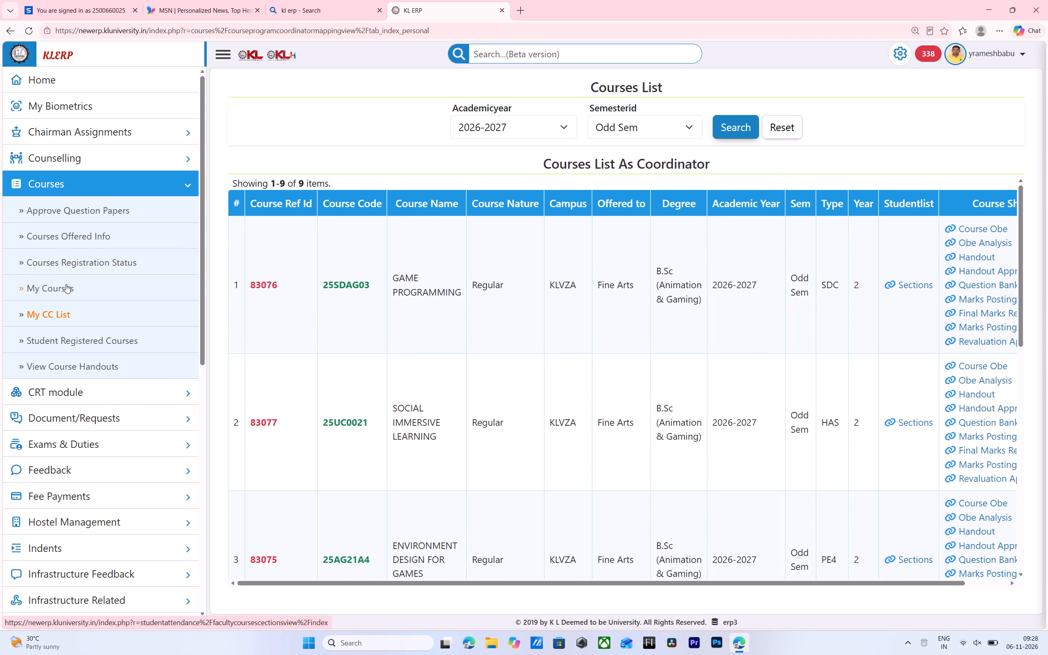
{"action": "left_click", "coordinate": [67, 285]}
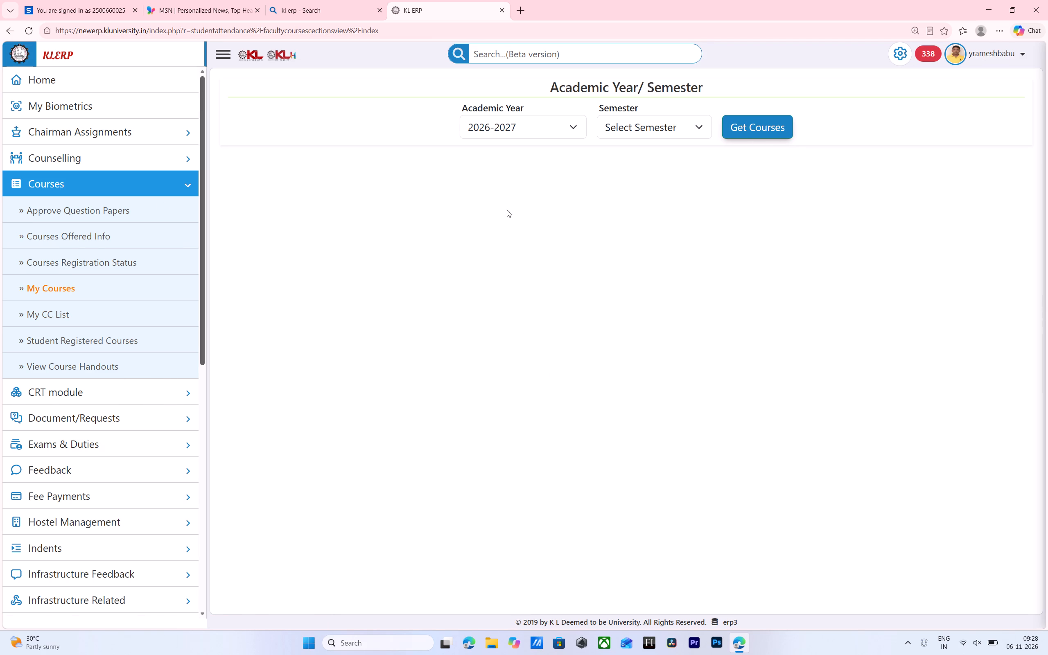
{"action": "left_click", "coordinate": [662, 136]}
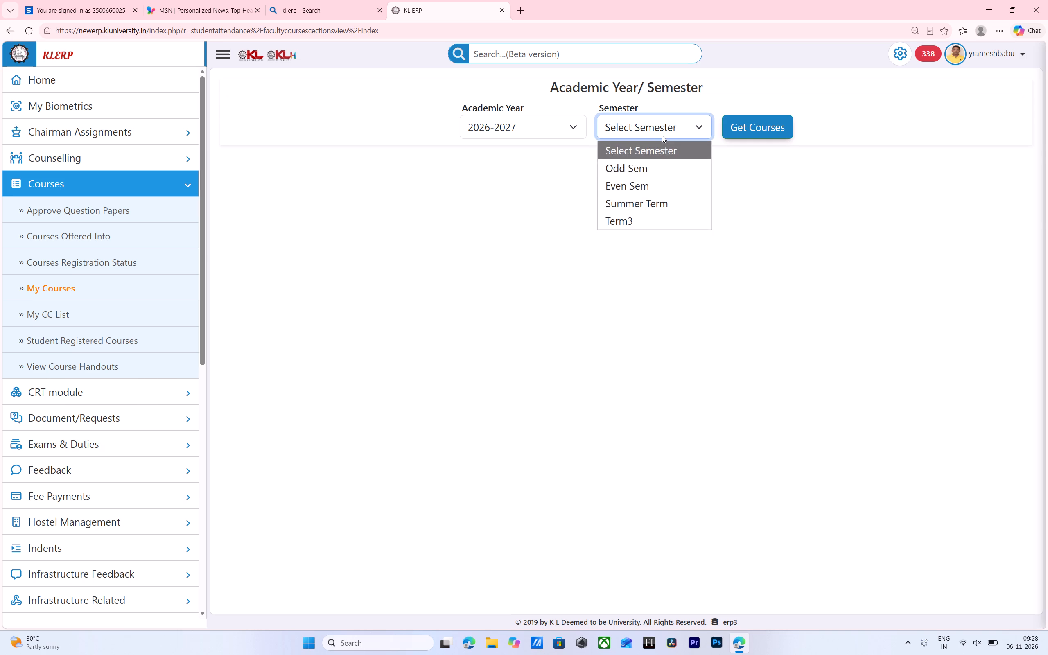
{"action": "left_click", "coordinate": [652, 174]}
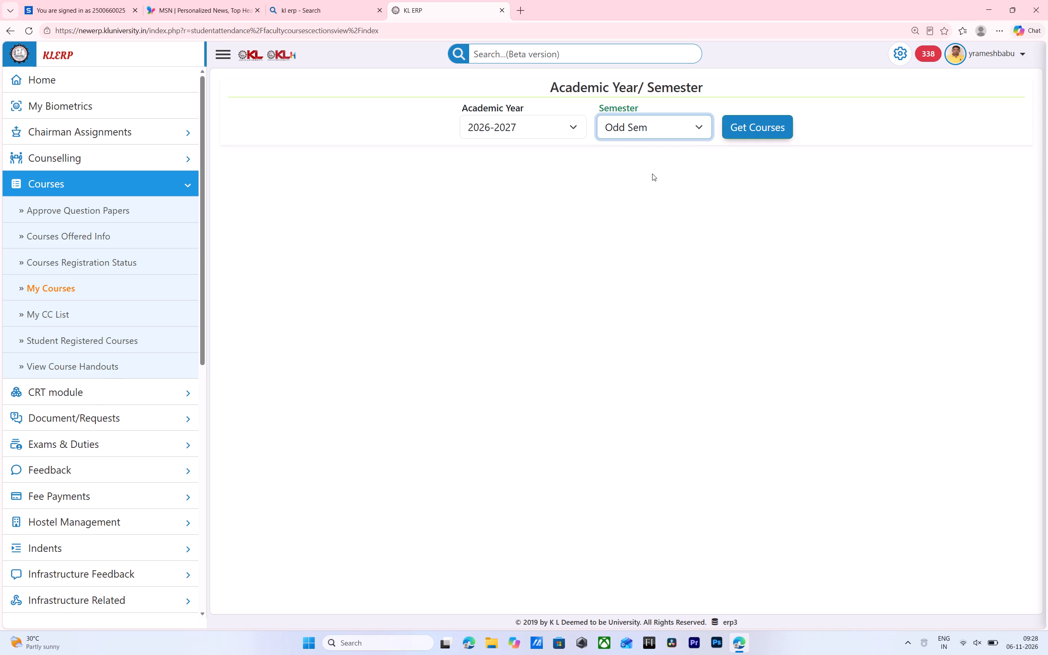
{"action": "left_click", "coordinate": [763, 128]}
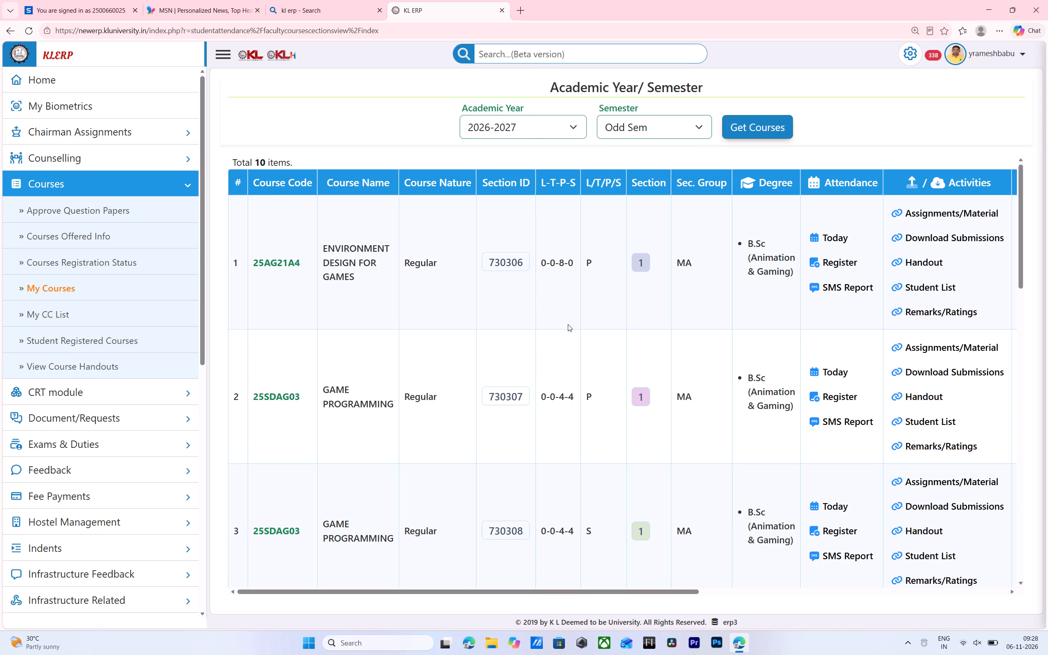
Check today's attendance entry for Environment Design for Games section 730306 and Game Programming section 730307, closing each one.
{"action": "left_click", "coordinate": [836, 234]}
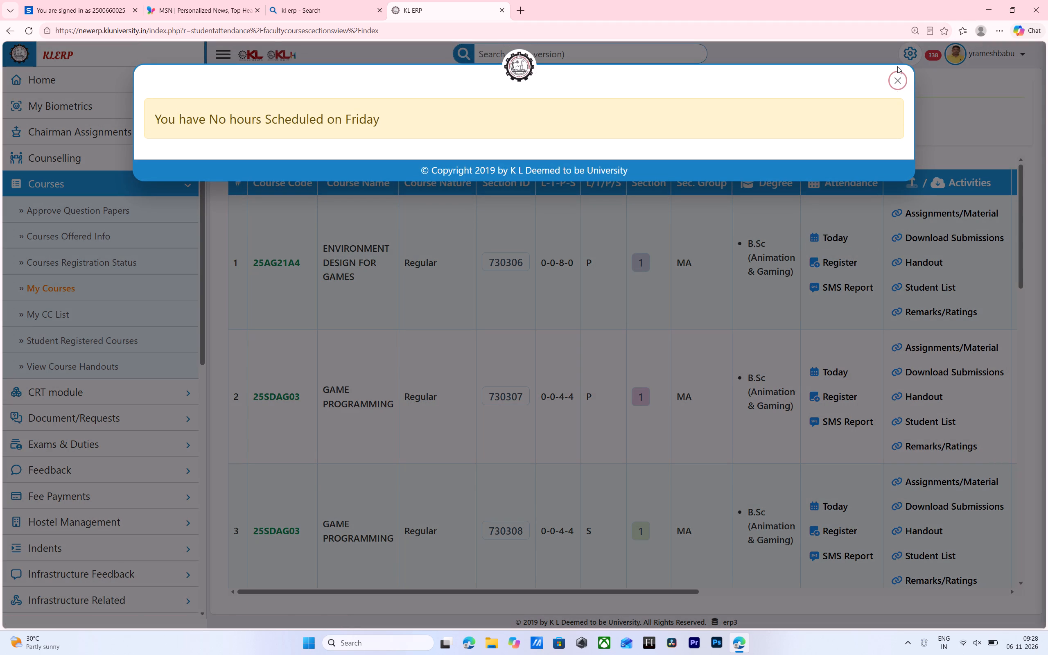
{"action": "left_click", "coordinate": [897, 79]}
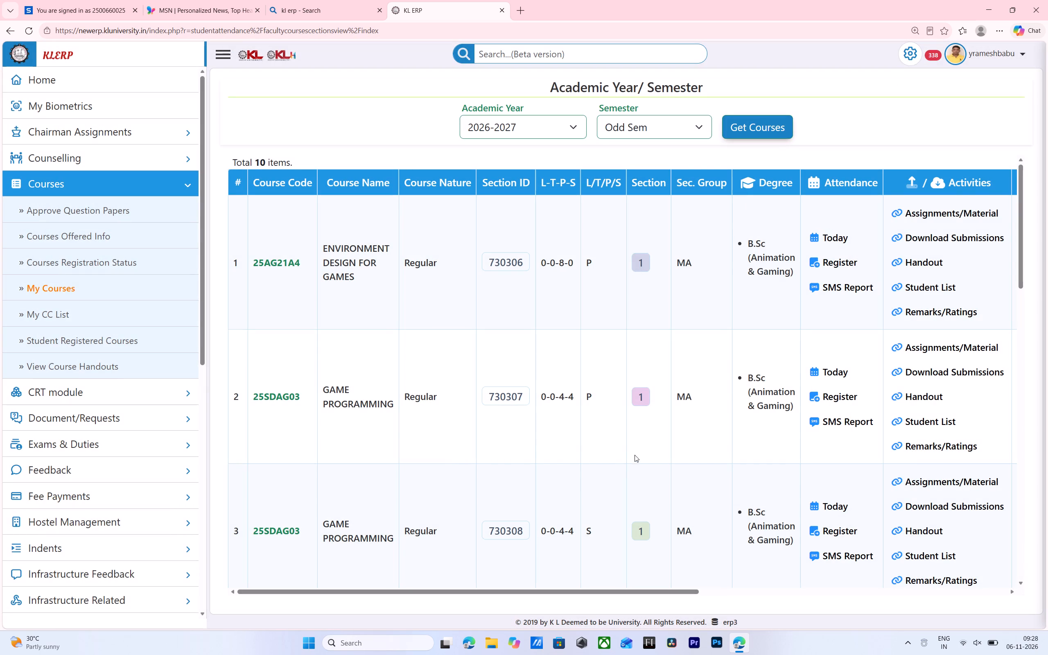
{"action": "left_click", "coordinate": [835, 371]}
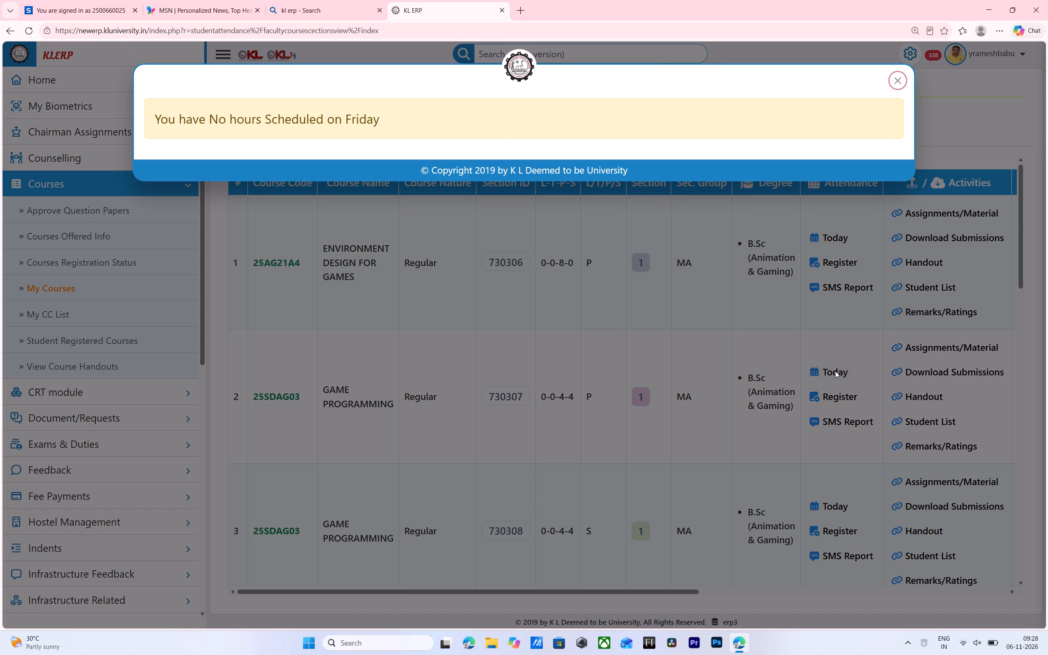
{"action": "left_click", "coordinate": [897, 84]}
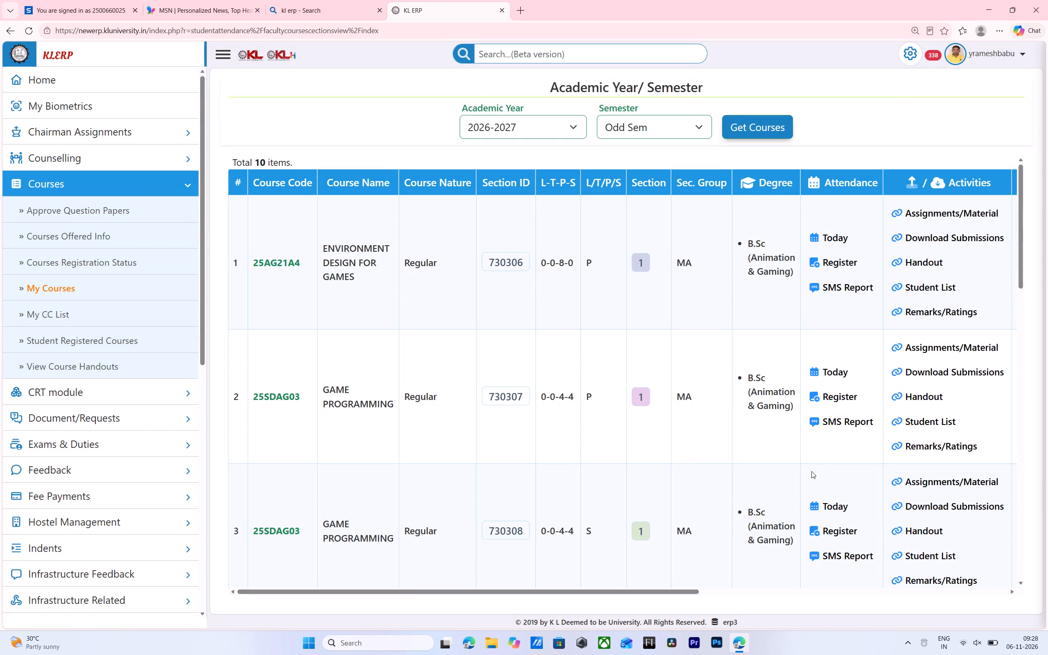
Open today's attendance for Game Programming section 730308 and select all class hours, 3 and 4.
{"action": "left_click", "coordinate": [836, 508]}
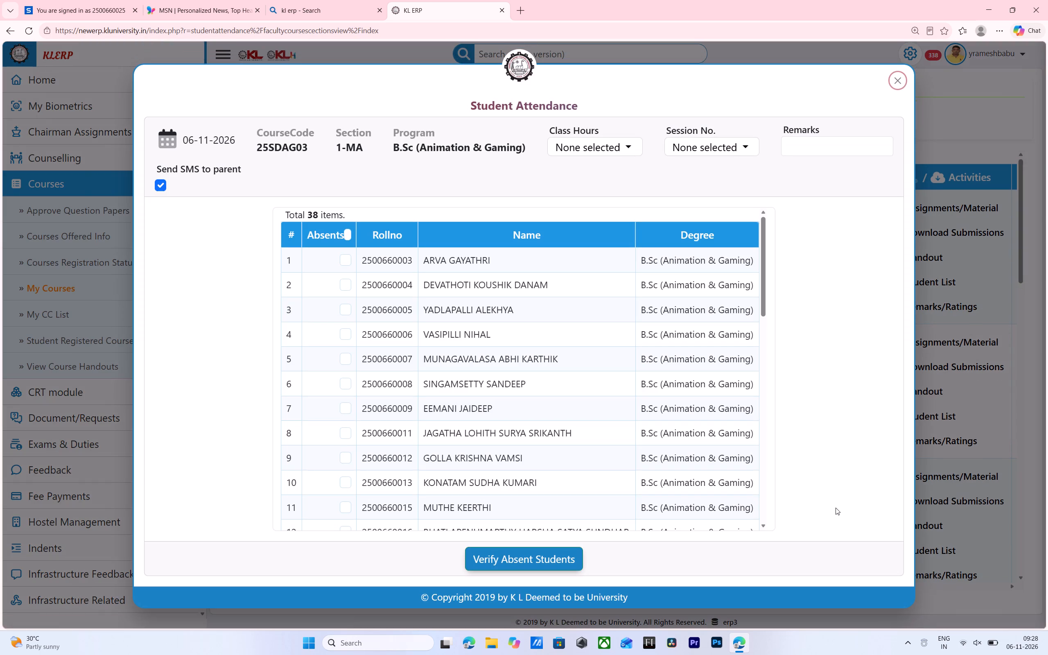
{"action": "left_click", "coordinate": [617, 147]}
{"action": "left_click", "coordinate": [583, 163]}
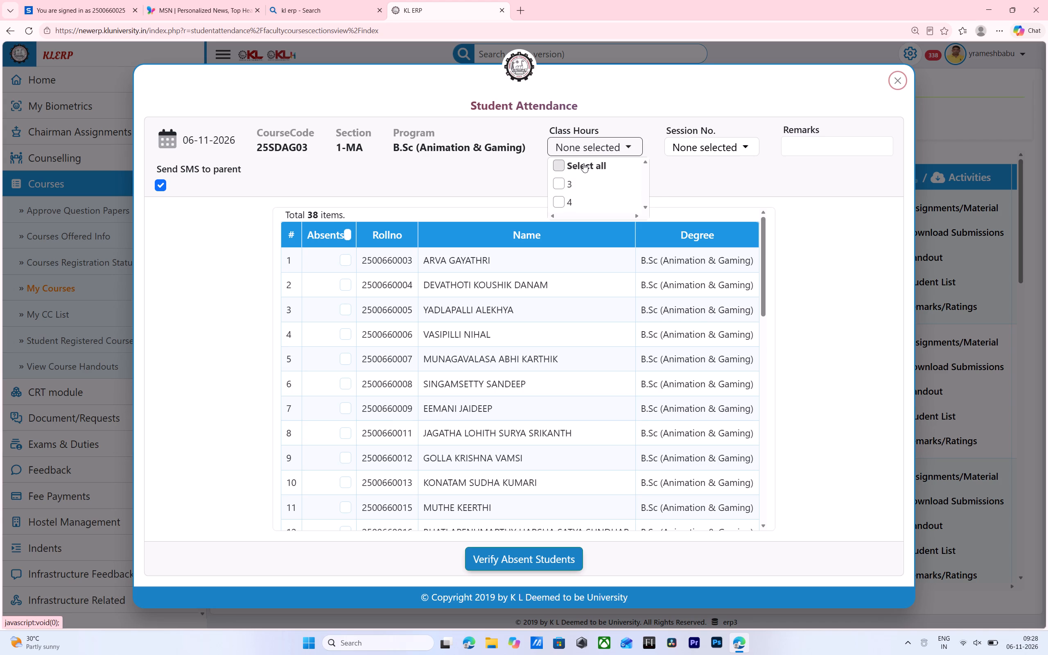
Choose sessions 22 Calculating Perimeter and Area, 23 Calculating Volume of 3D Shapes and 24 Analyzing Function Graphs for the attendance.
{"action": "left_click", "coordinate": [736, 151]}
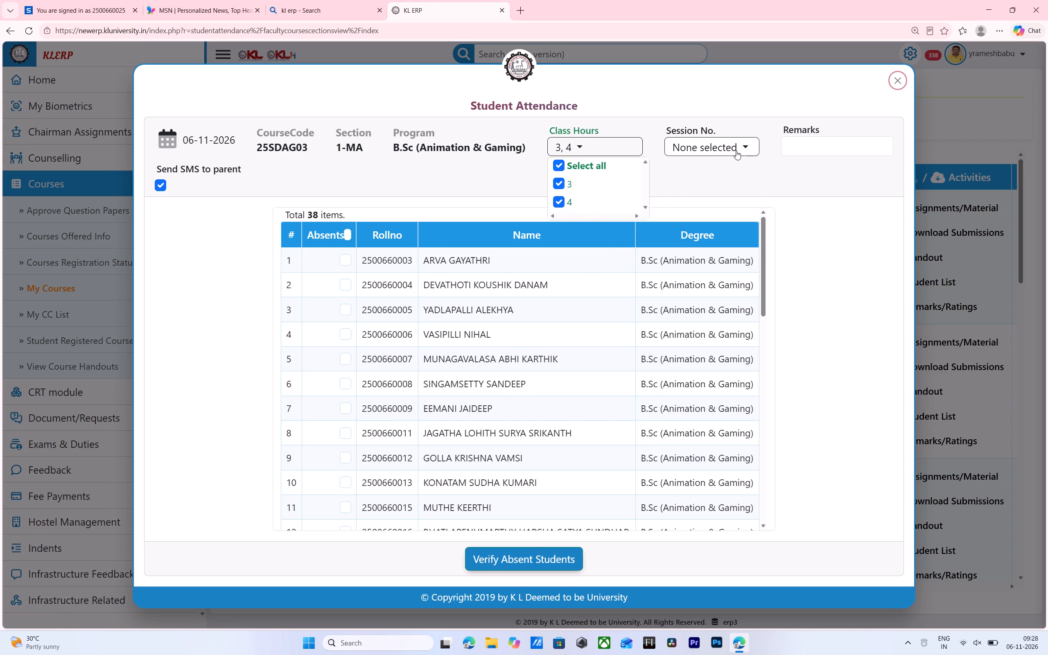
{"action": "scroll", "coordinate": [687, 241], "scroll_direction": "down", "scroll_amount": 2}
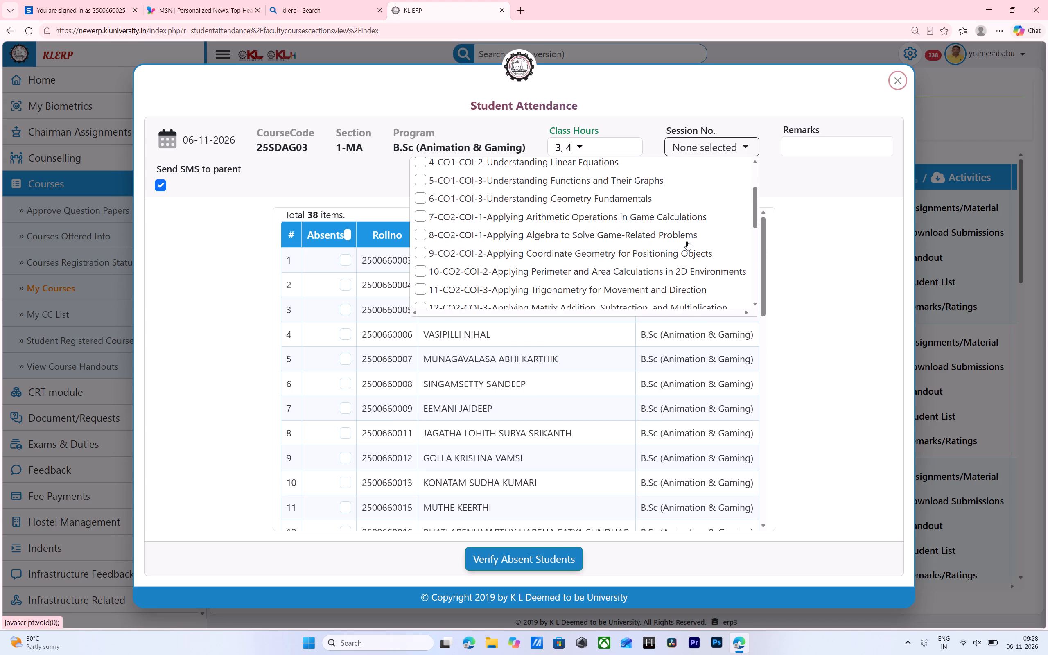
{"action": "scroll", "coordinate": [687, 241], "scroll_direction": "down", "scroll_amount": 6}
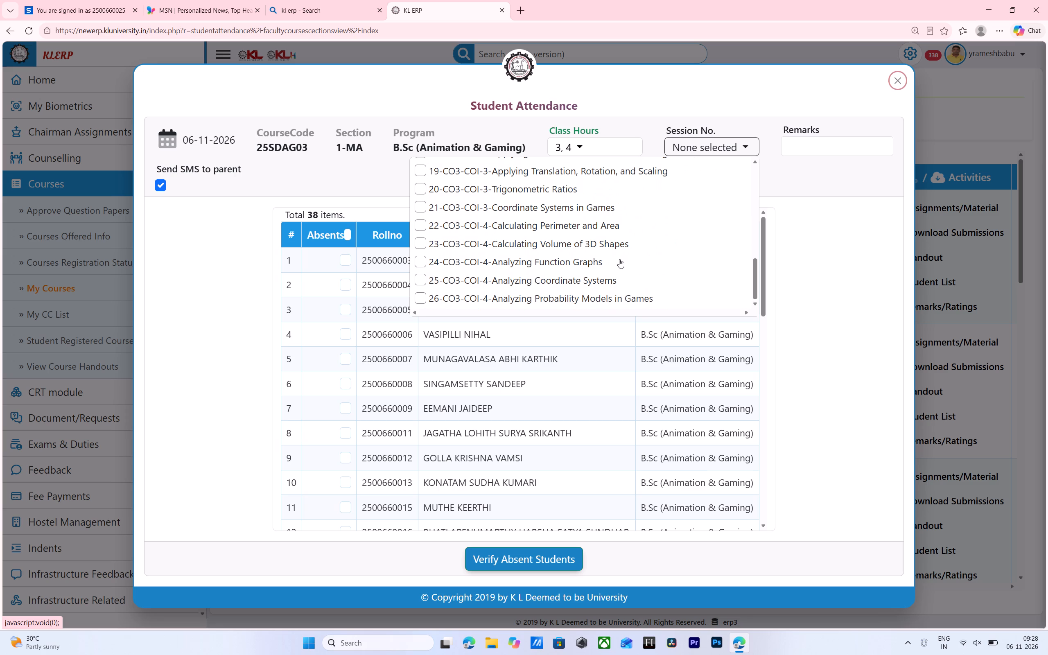
{"action": "left_click", "coordinate": [587, 264]}
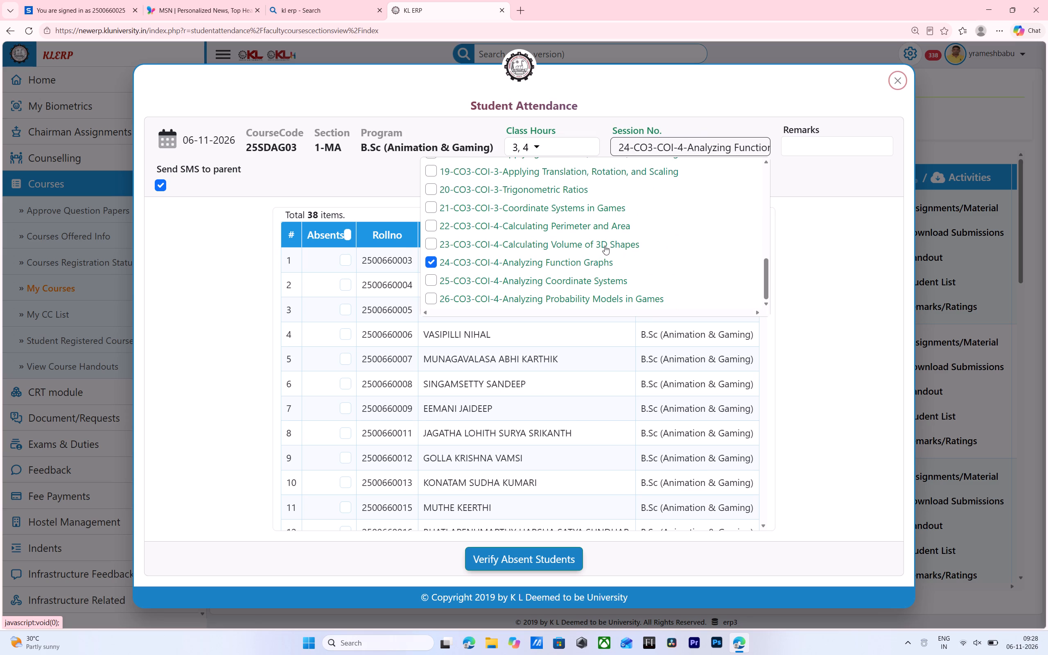
{"action": "left_click", "coordinate": [605, 246]}
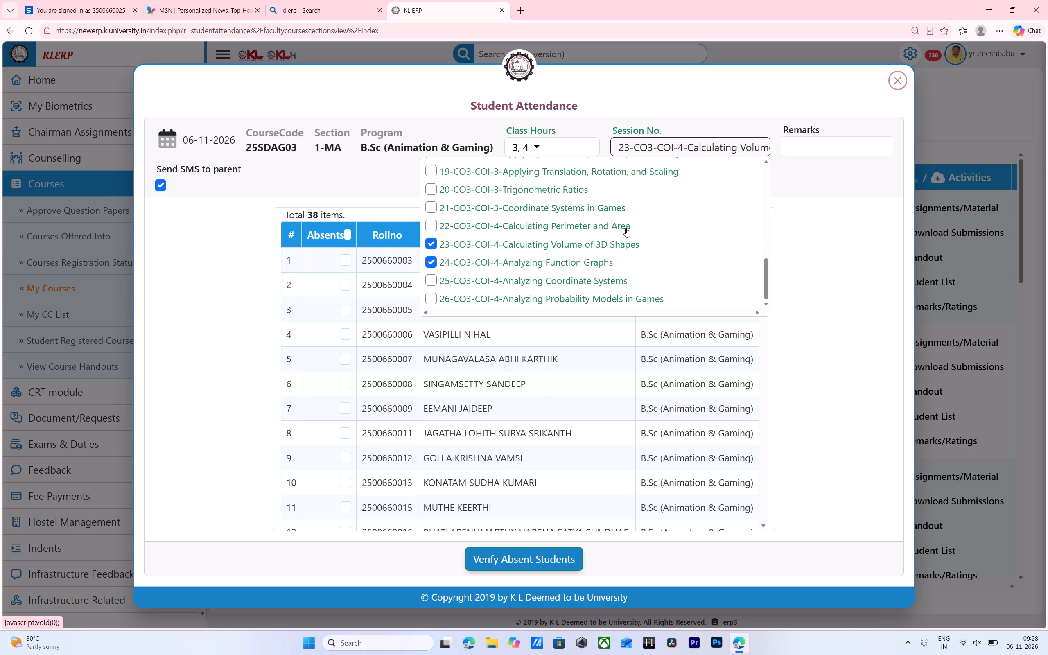
{"action": "left_click", "coordinate": [626, 228]}
{"action": "left_click", "coordinate": [810, 103]}
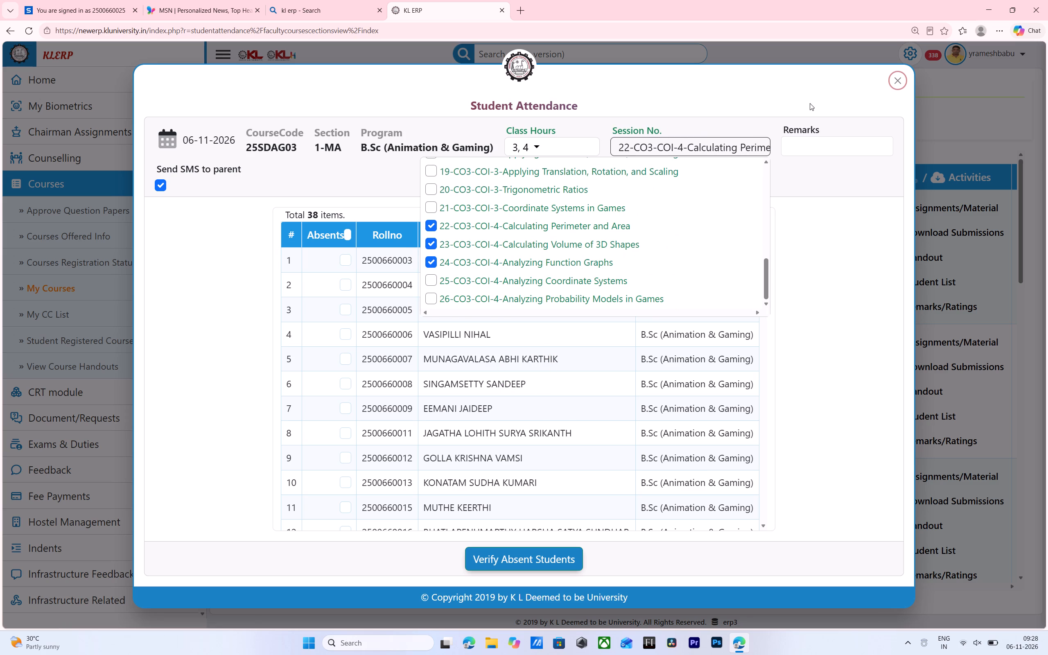
Review the full student roster in the attendance form to identify who is absent.
{"action": "scroll", "coordinate": [548, 300], "scroll_direction": "down", "scroll_amount": 1}
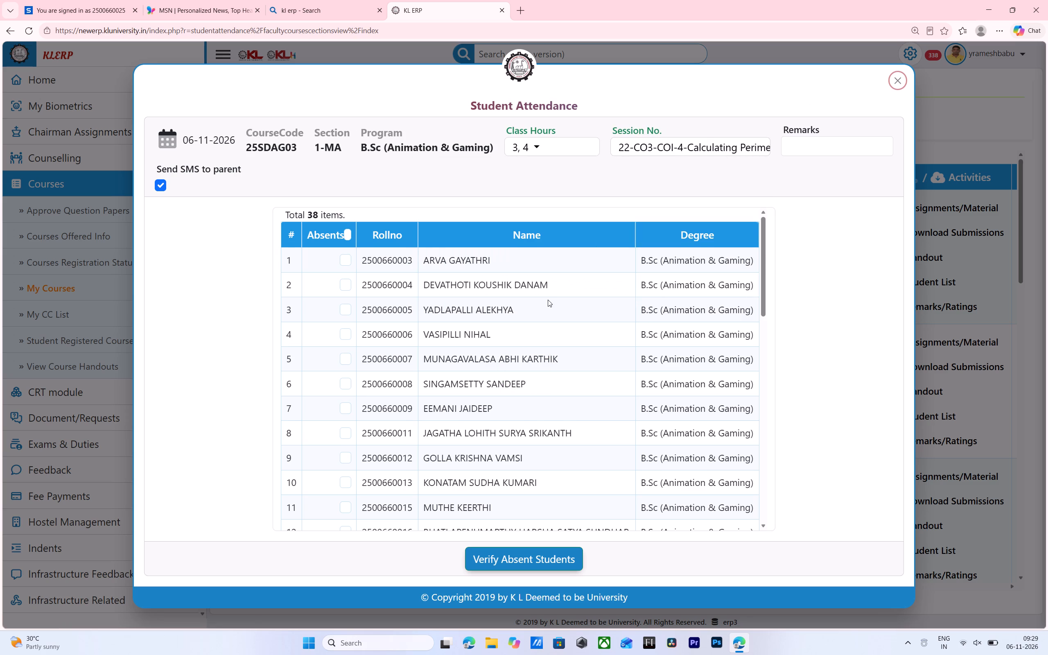
{"action": "scroll", "coordinate": [548, 300], "scroll_direction": "down", "scroll_amount": 5}
{"action": "scroll", "coordinate": [548, 300], "scroll_direction": "up", "scroll_amount": 3}
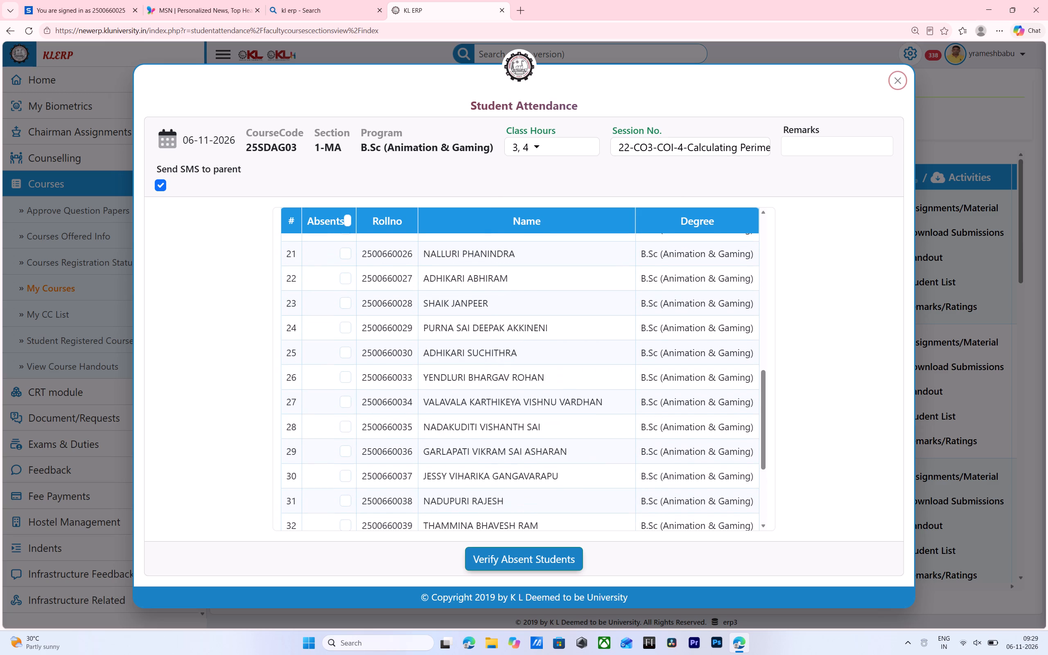
{"action": "scroll", "coordinate": [548, 300], "scroll_direction": "up", "scroll_amount": 4}
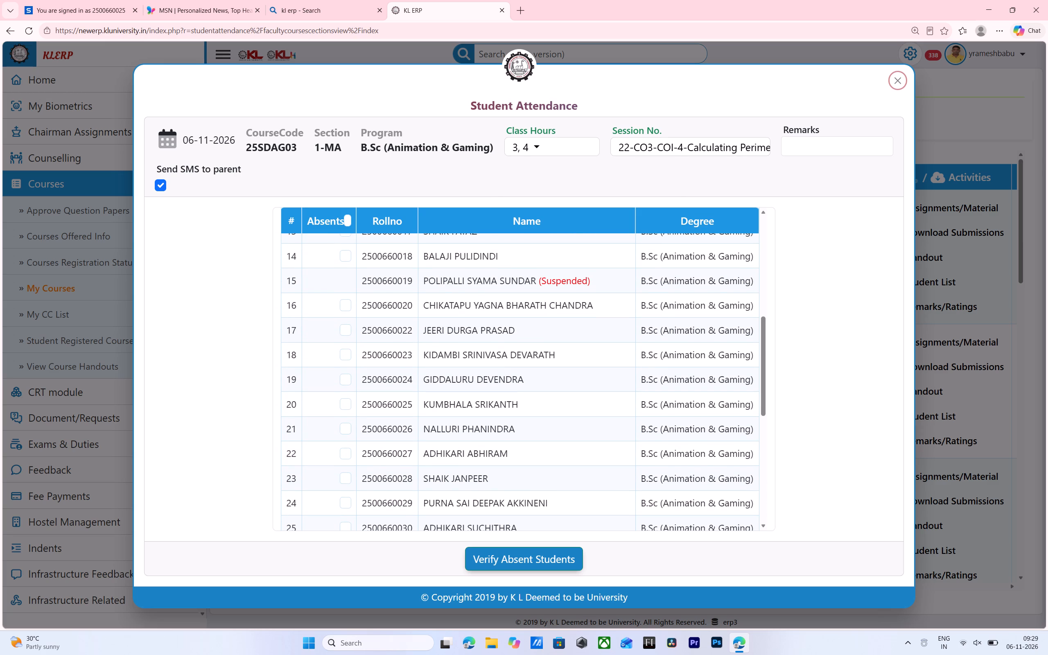
{"action": "scroll", "coordinate": [567, 286], "scroll_direction": "up", "scroll_amount": 3}
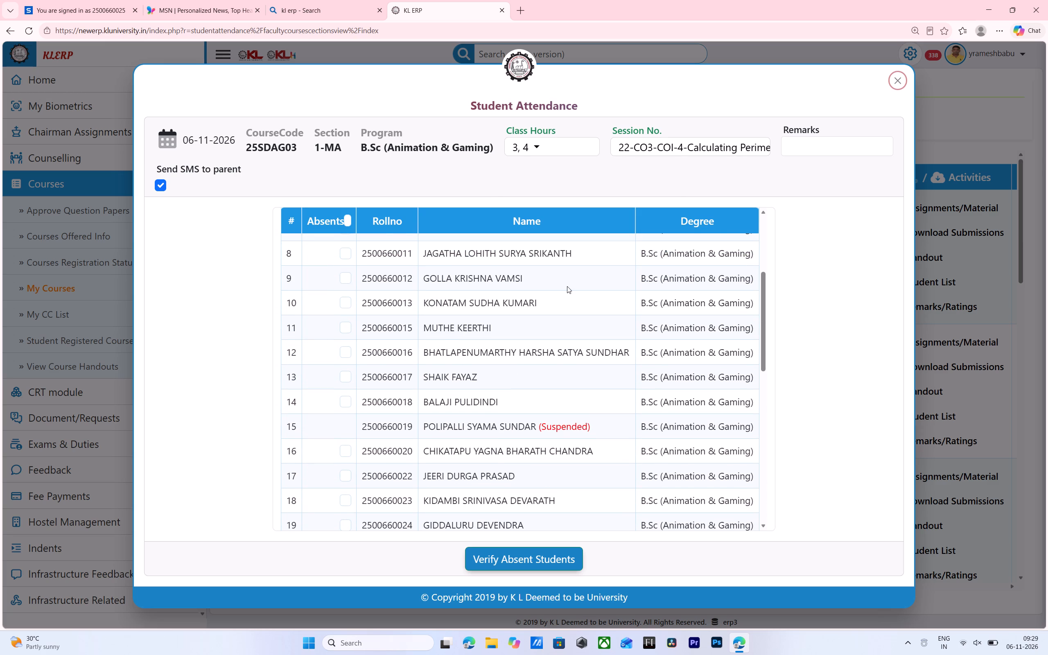
{"action": "scroll", "coordinate": [567, 286], "scroll_direction": "down", "scroll_amount": 7}
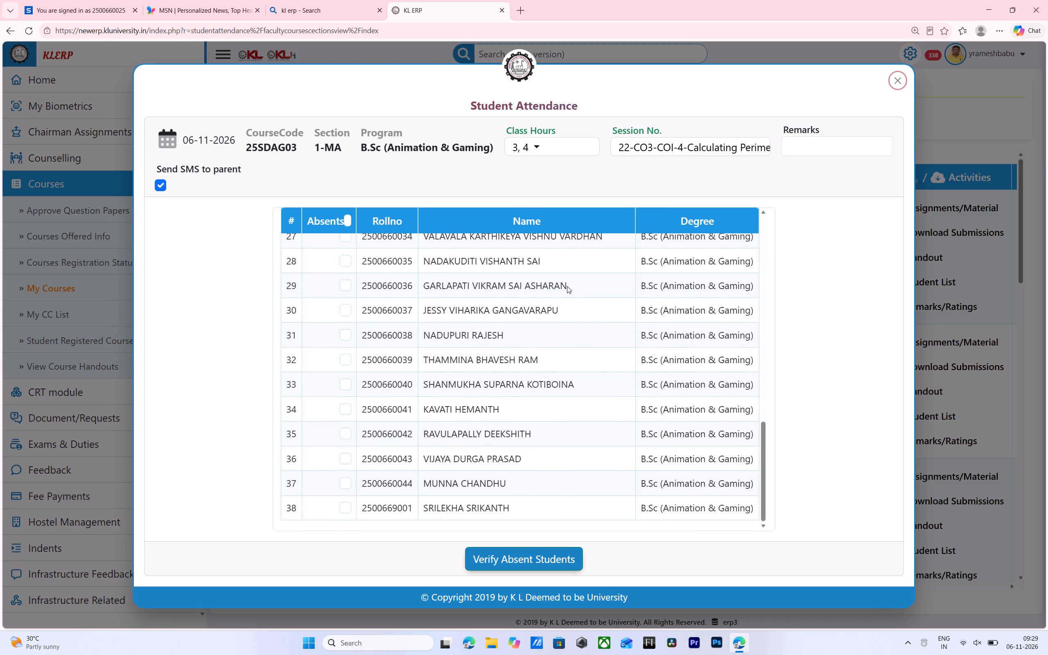
{"action": "scroll", "coordinate": [567, 286], "scroll_direction": "down", "scroll_amount": 3}
{"action": "scroll", "coordinate": [538, 410], "scroll_direction": "down", "scroll_amount": 4}
{"action": "scroll", "coordinate": [538, 410], "scroll_direction": "up", "scroll_amount": 6}
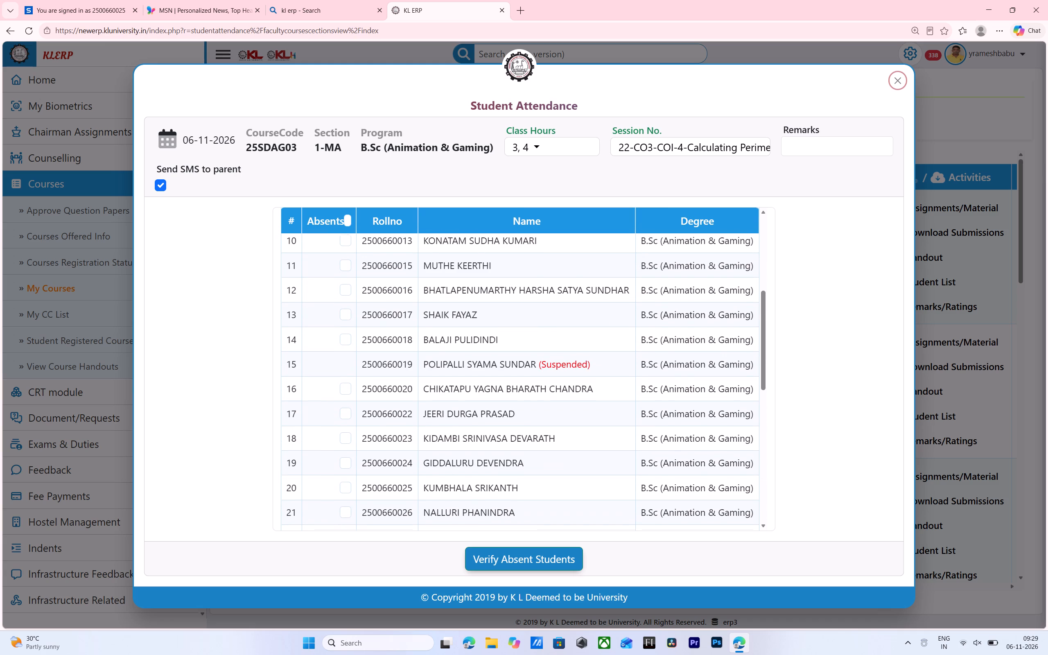
{"action": "scroll", "coordinate": [538, 410], "scroll_direction": "up", "scroll_amount": 3}
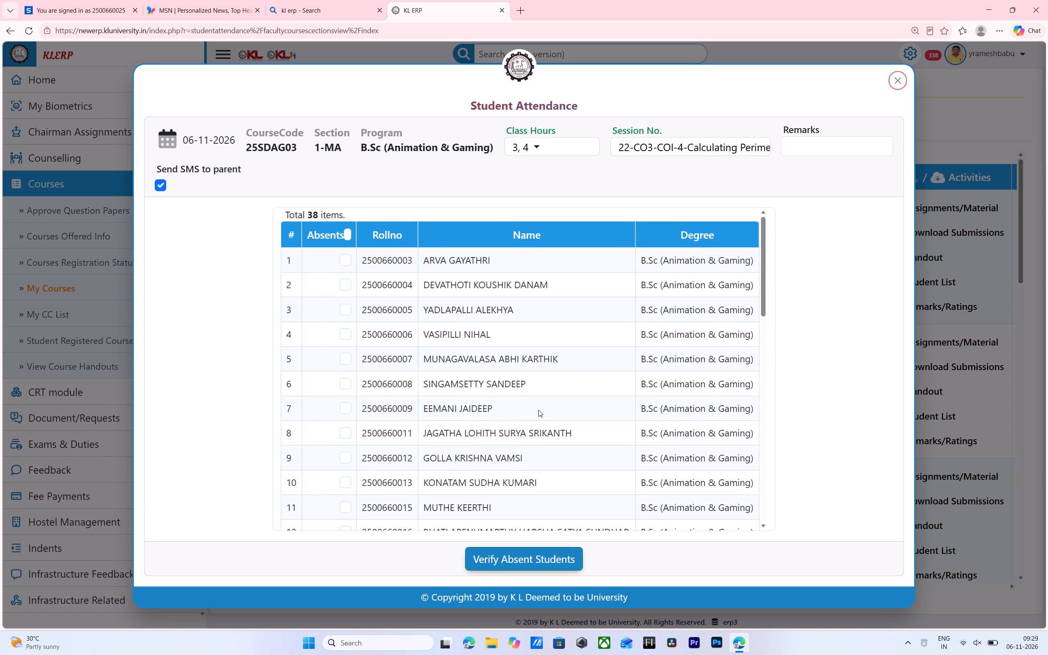
{"action": "scroll", "coordinate": [538, 410], "scroll_direction": "up", "scroll_amount": 1}
{"action": "scroll", "coordinate": [492, 423], "scroll_direction": "up", "scroll_amount": 1}
{"action": "scroll", "coordinate": [492, 423], "scroll_direction": "down", "scroll_amount": 1}
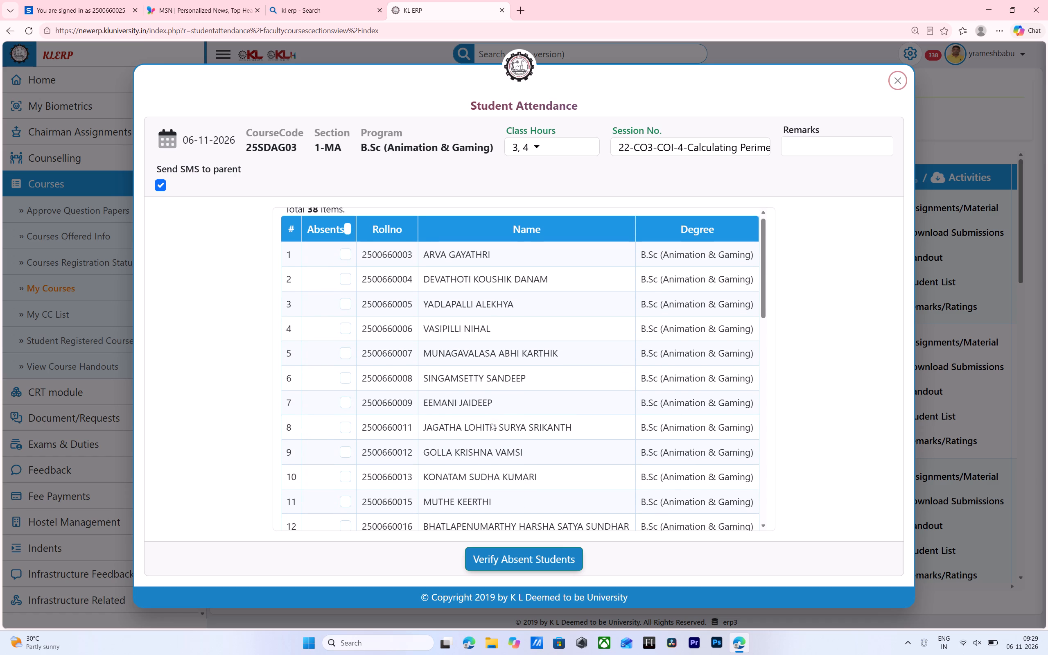
{"action": "scroll", "coordinate": [492, 423], "scroll_direction": "down", "scroll_amount": 2}
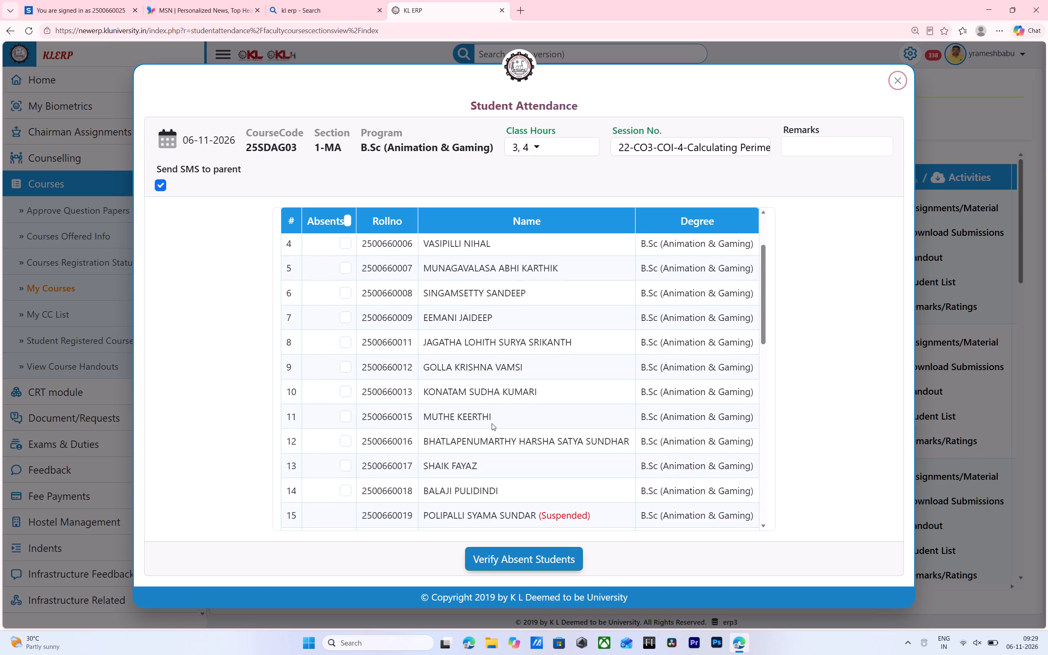
{"action": "scroll", "coordinate": [492, 423], "scroll_direction": "up", "scroll_amount": 1}
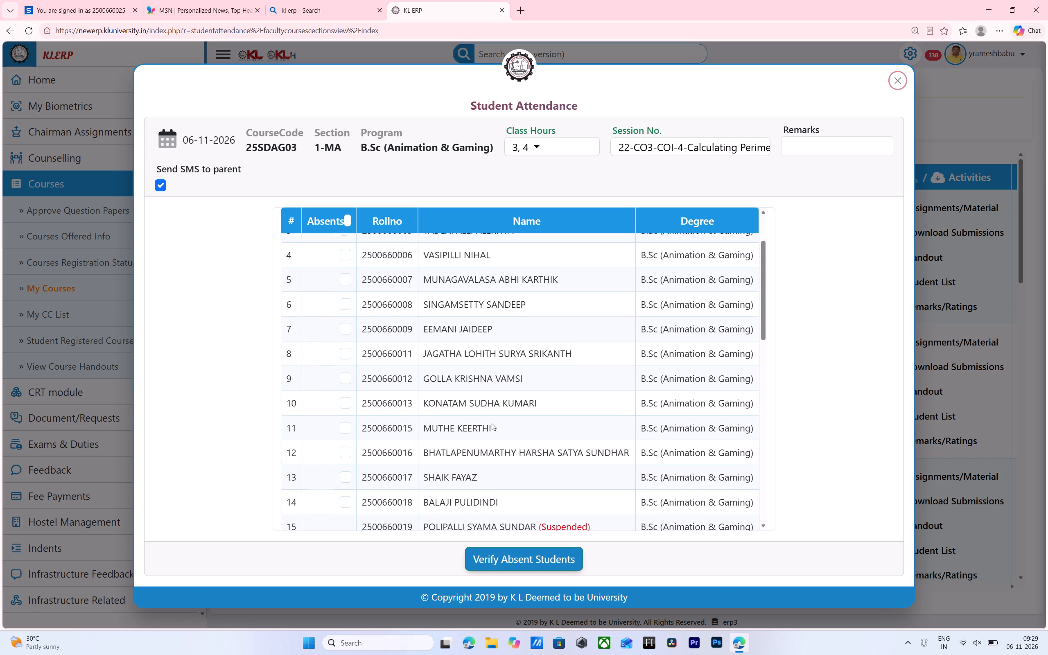
{"action": "scroll", "coordinate": [492, 423], "scroll_direction": "up", "scroll_amount": 1}
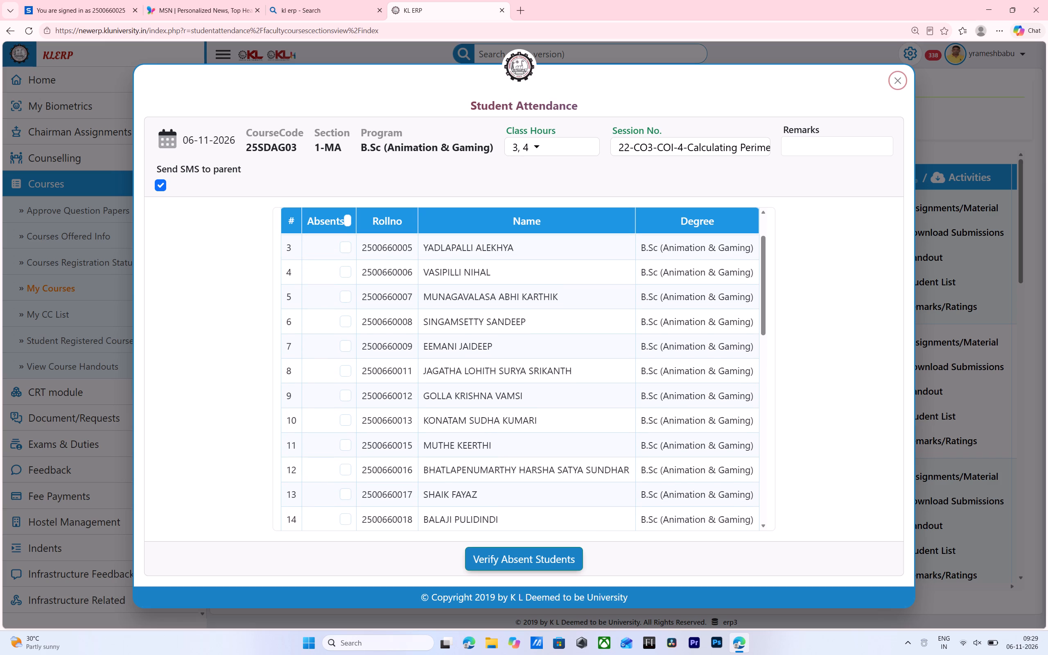
{"action": "scroll", "coordinate": [492, 423], "scroll_direction": "up", "scroll_amount": 1}
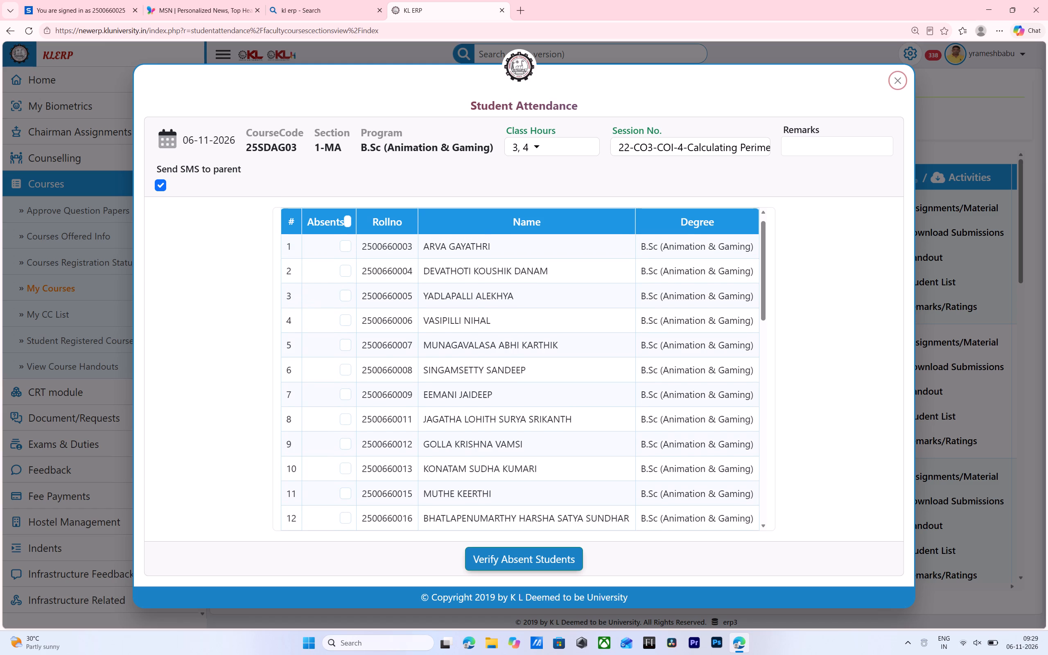
{"action": "scroll", "coordinate": [492, 423], "scroll_direction": "up", "scroll_amount": 2}
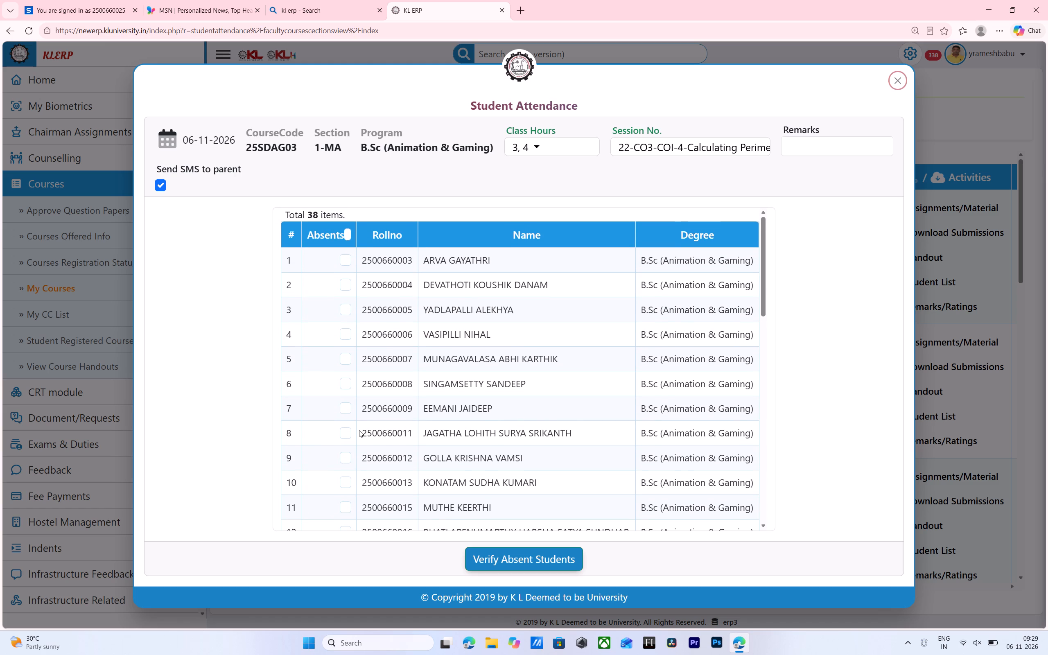
Mark the student in row 8 absent, verify the absent students, and confirm and save the attendance.
{"action": "left_click", "coordinate": [345, 433]}
{"action": "left_click", "coordinate": [511, 557]}
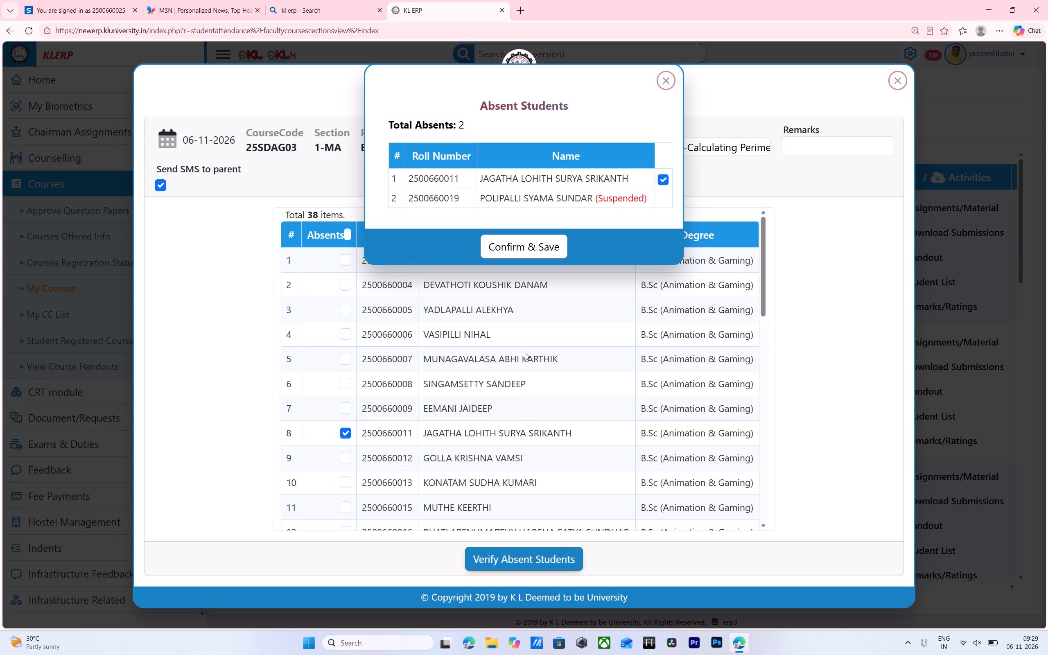
{"action": "left_click", "coordinate": [528, 253]}
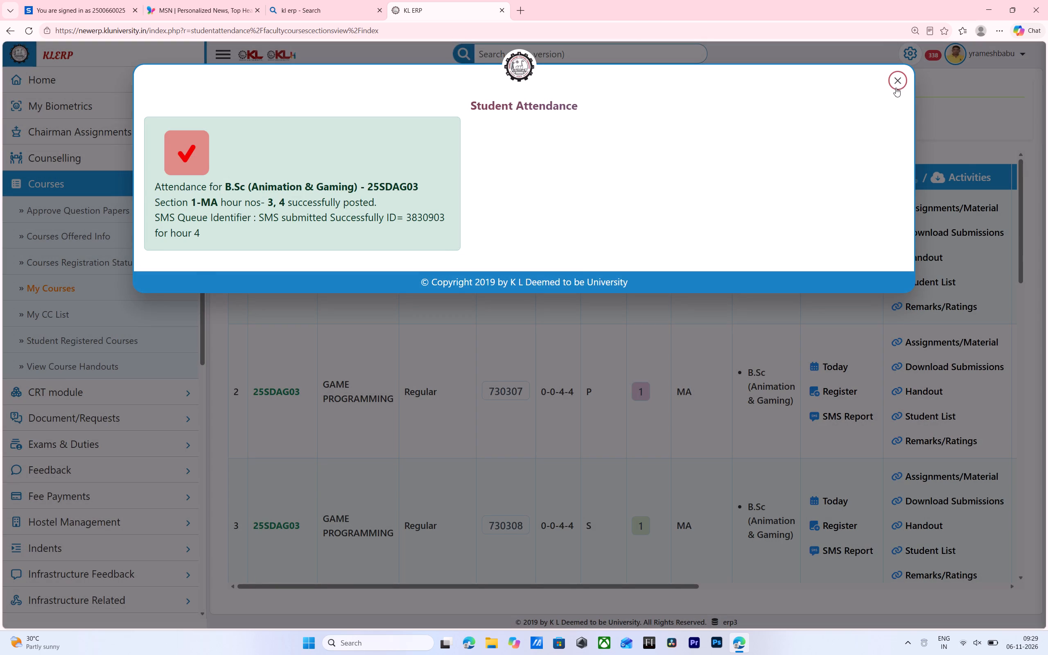
Close the posted-attendance notice, open today's attendance for Social Immersive Learning section 730309, and select all class hours, 10 and 11.
{"action": "left_click", "coordinate": [898, 79]}
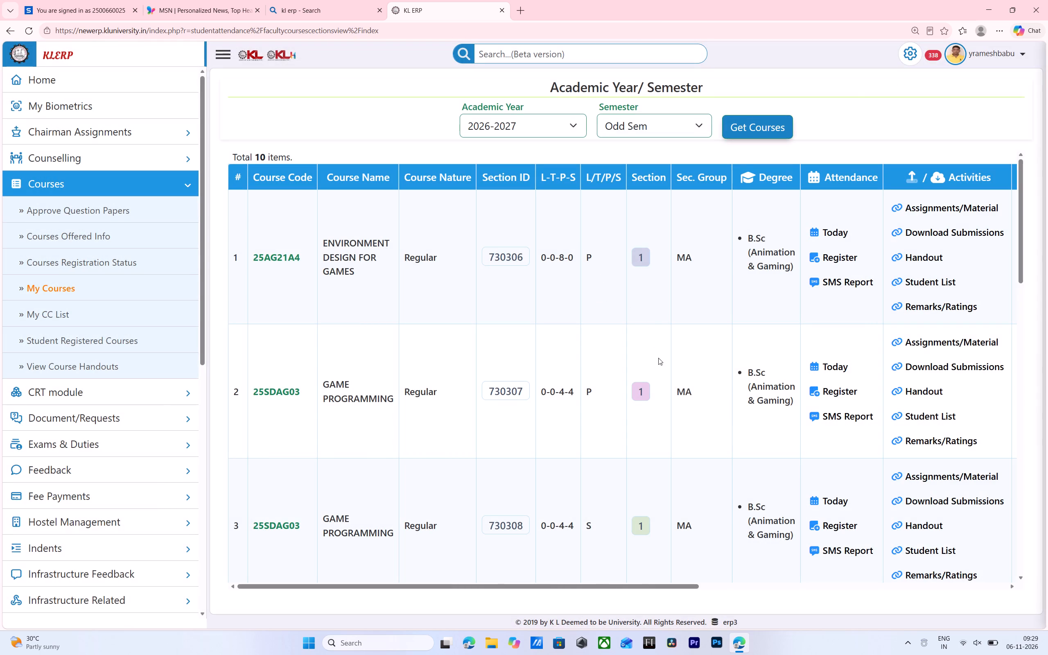
{"action": "left_click", "coordinate": [697, 361]}
{"action": "scroll", "coordinate": [697, 361], "scroll_direction": "down", "scroll_amount": 1}
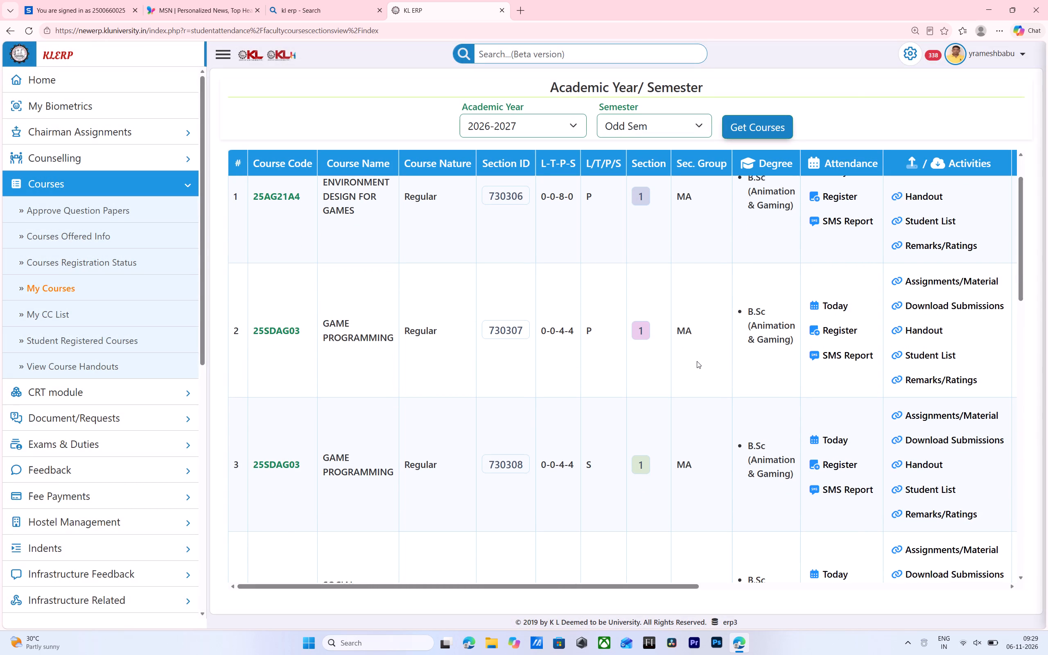
{"action": "scroll", "coordinate": [697, 361], "scroll_direction": "down", "scroll_amount": 2}
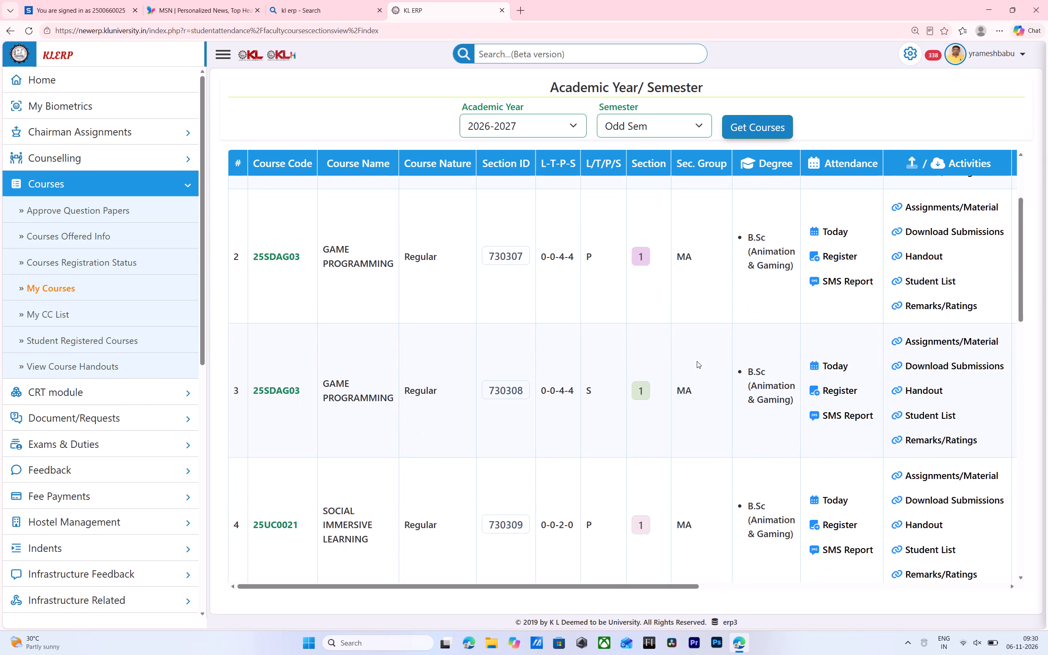
{"action": "scroll", "coordinate": [697, 361], "scroll_direction": "up", "scroll_amount": 1}
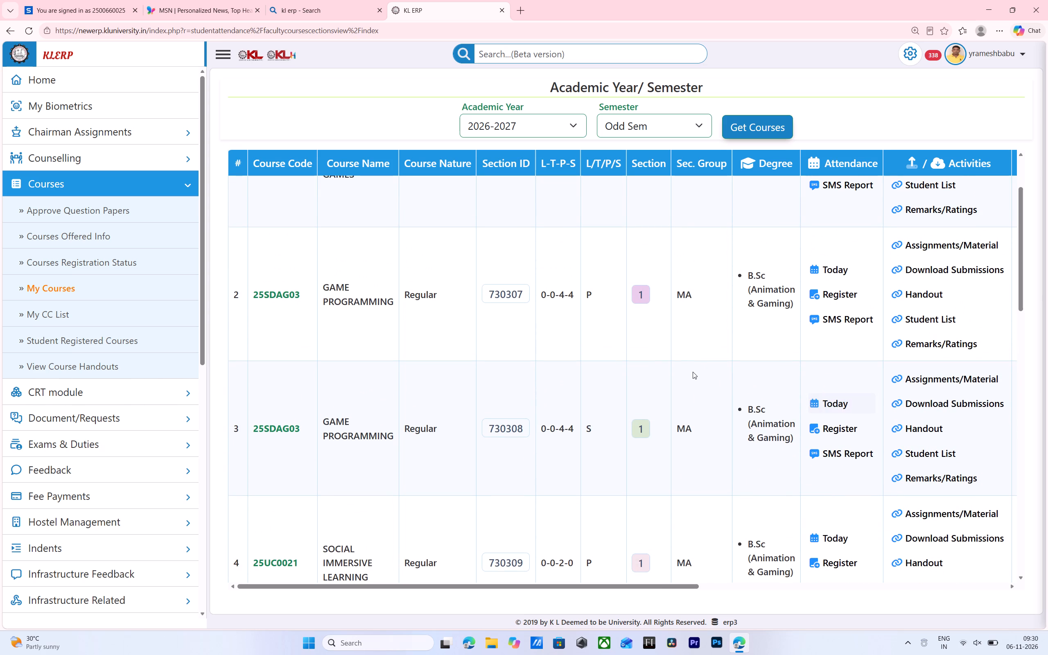
{"action": "scroll", "coordinate": [693, 372], "scroll_direction": "down", "scroll_amount": 3}
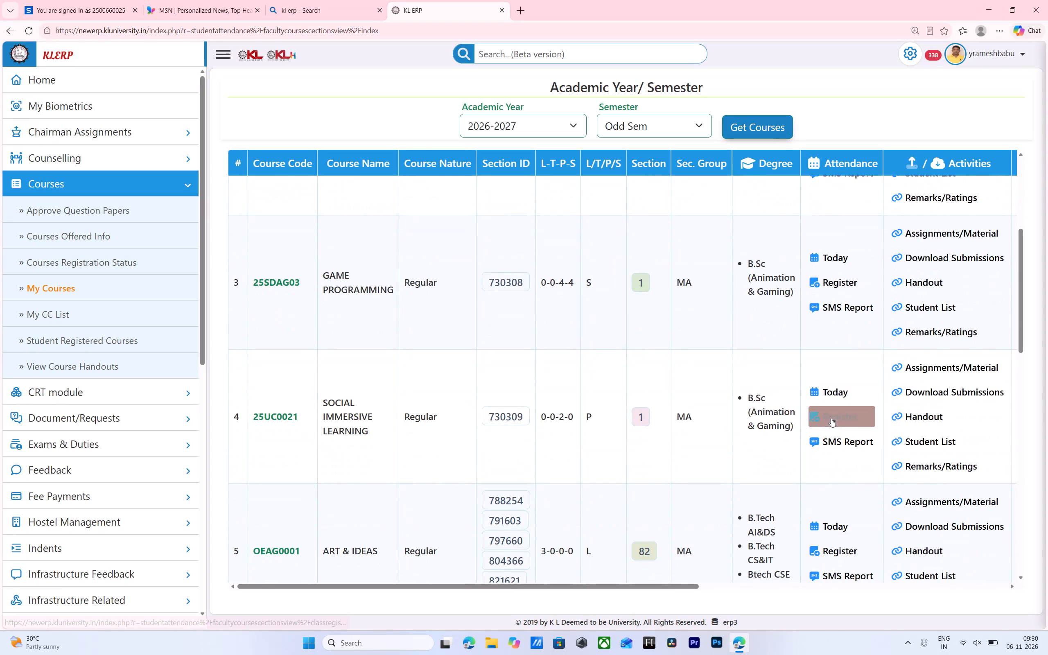
{"action": "left_click", "coordinate": [842, 395]}
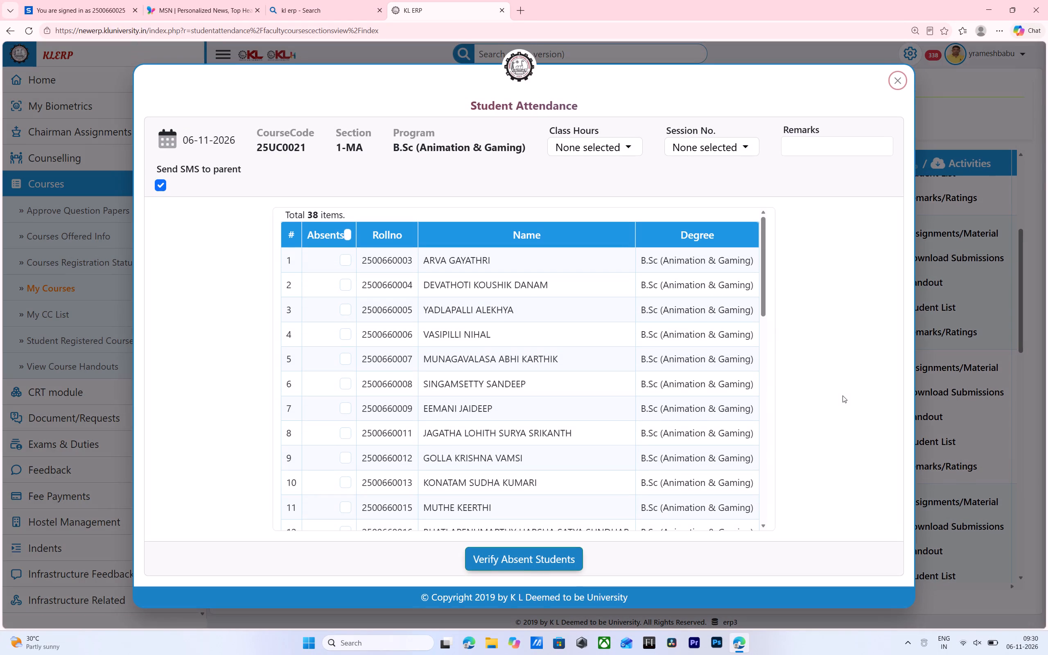
{"action": "left_click", "coordinate": [617, 146]}
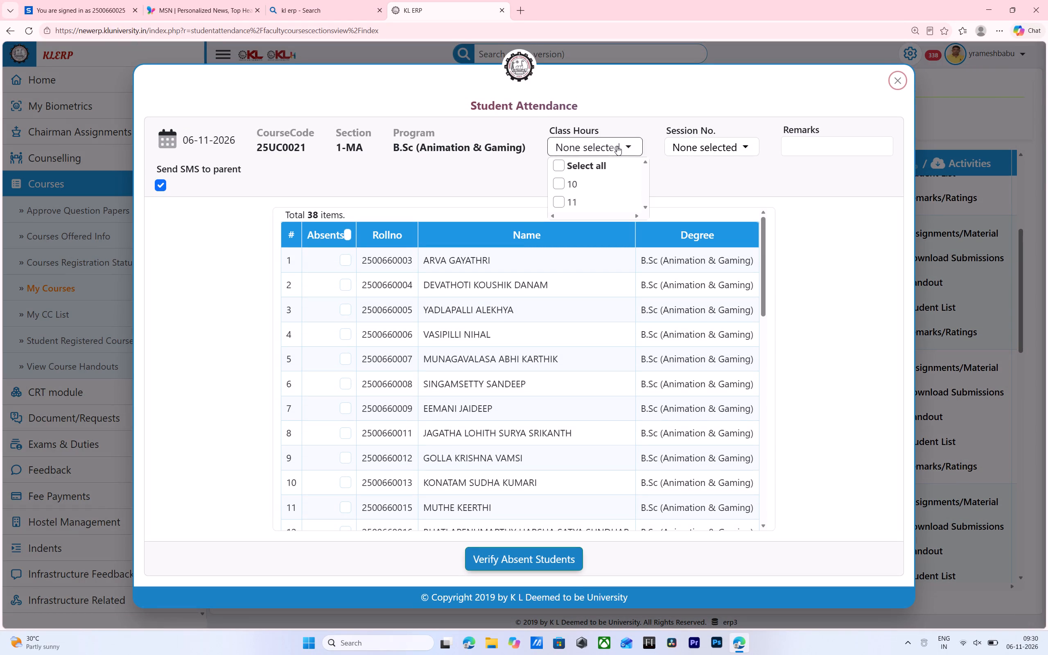
{"action": "left_click", "coordinate": [589, 164]}
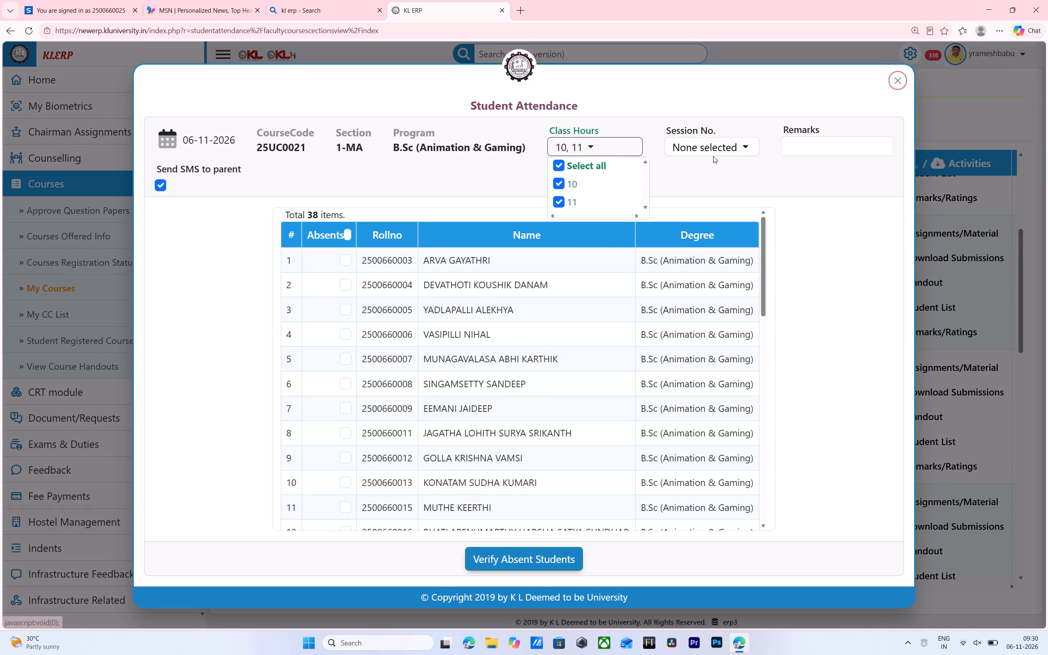
Choose sessions 12 Environmental Awareness and 13 Cultural Literacy & Heritage Learning for the attendance.
{"action": "left_click", "coordinate": [718, 151]}
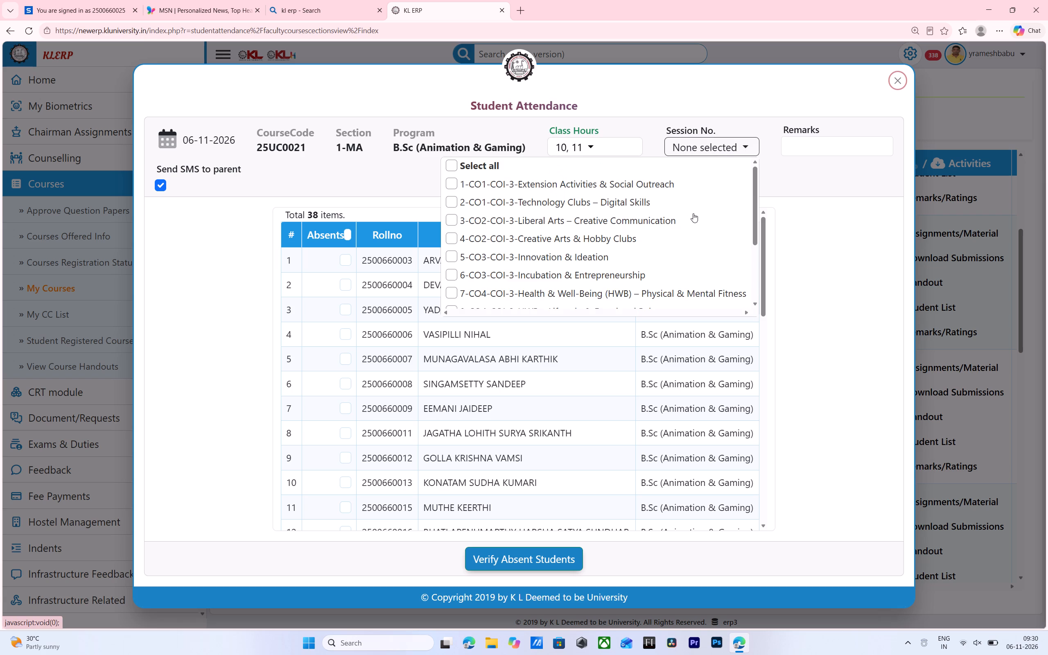
{"action": "scroll", "coordinate": [693, 213], "scroll_direction": "down", "scroll_amount": 3}
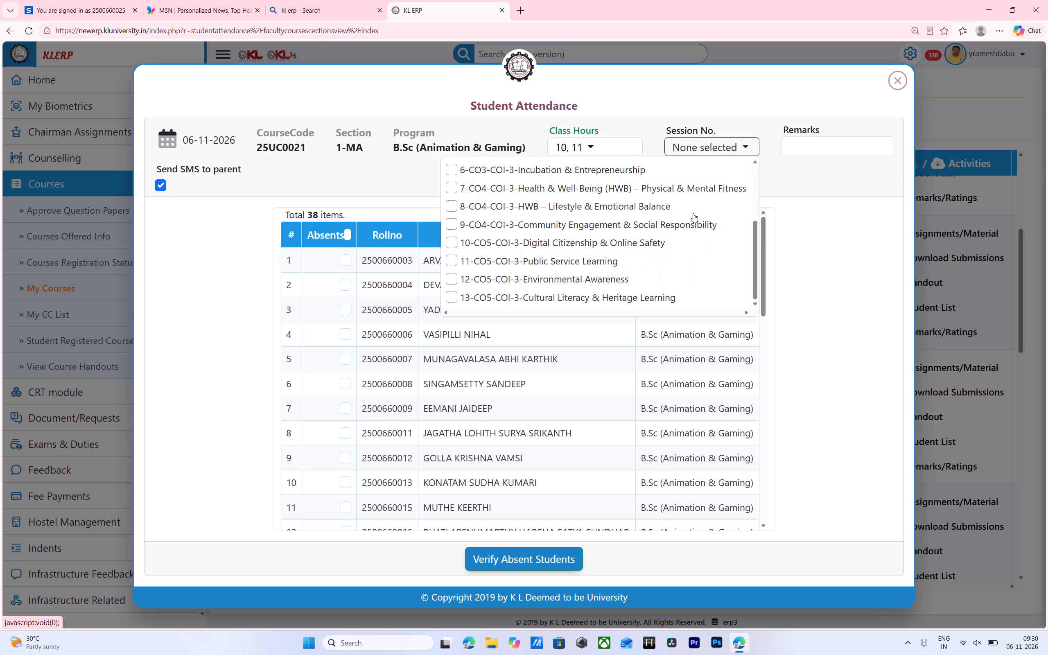
{"action": "left_click", "coordinate": [609, 279]}
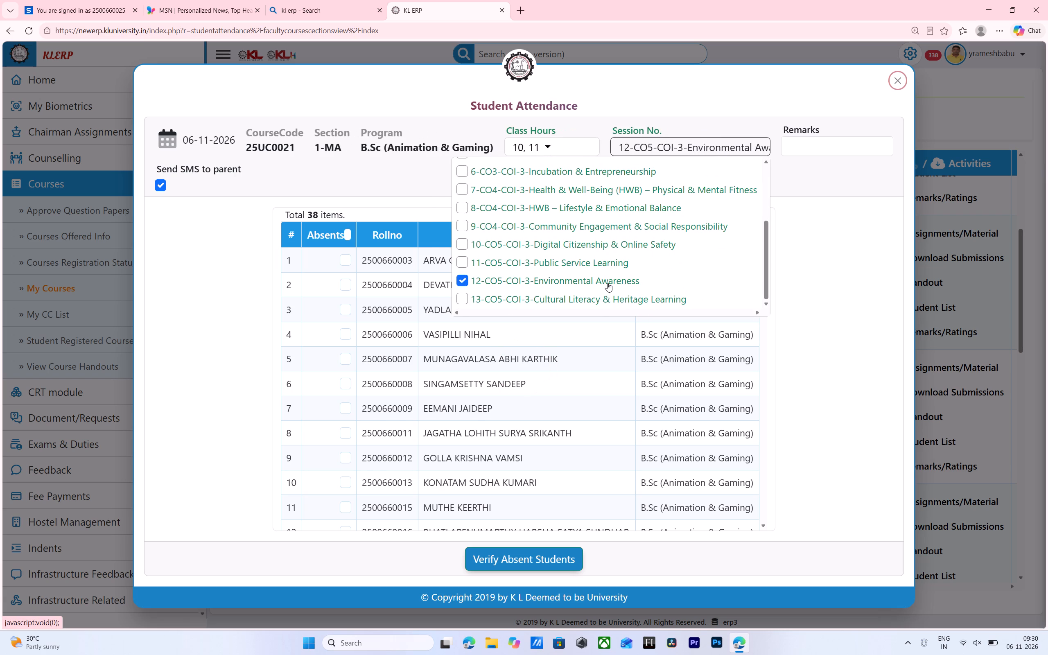
{"action": "left_click", "coordinate": [605, 303]}
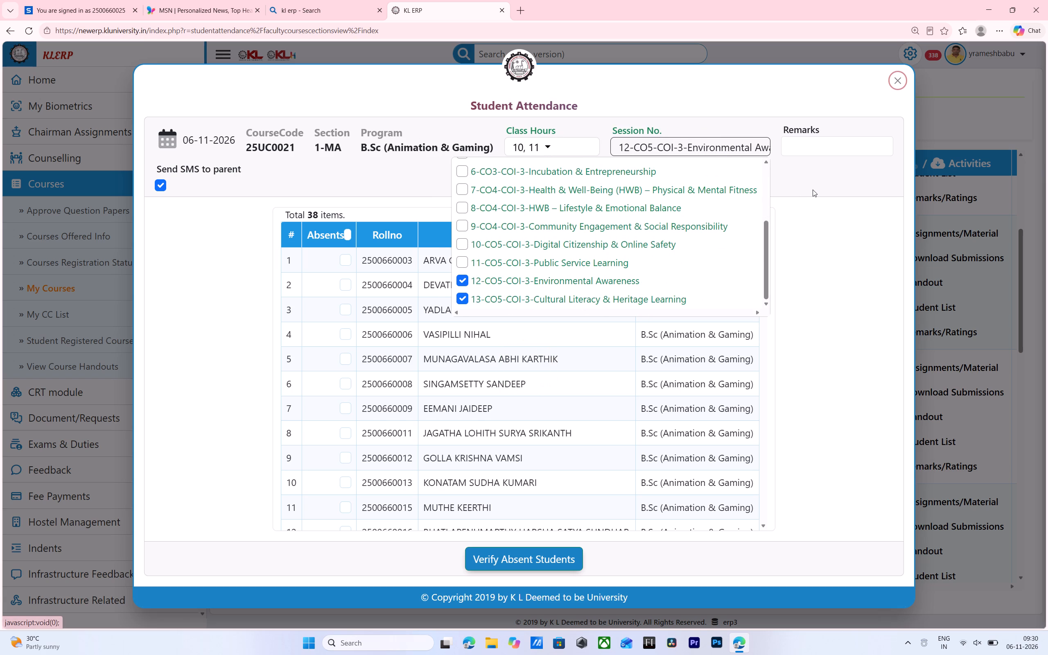
{"action": "left_click", "coordinate": [813, 190]}
Mark the student in row 8 absent, verify the absent students, and confirm and save the Social Immersive Learning attendance.
{"action": "scroll", "coordinate": [593, 338], "scroll_direction": "down", "scroll_amount": 1}
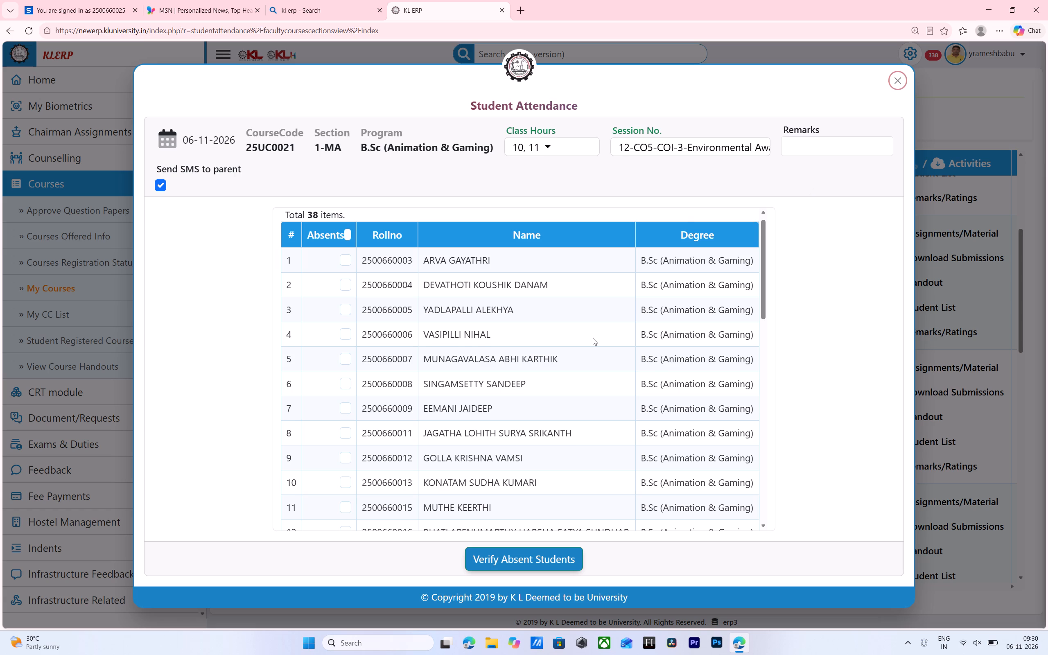
{"action": "scroll", "coordinate": [593, 338], "scroll_direction": "down", "scroll_amount": 1}
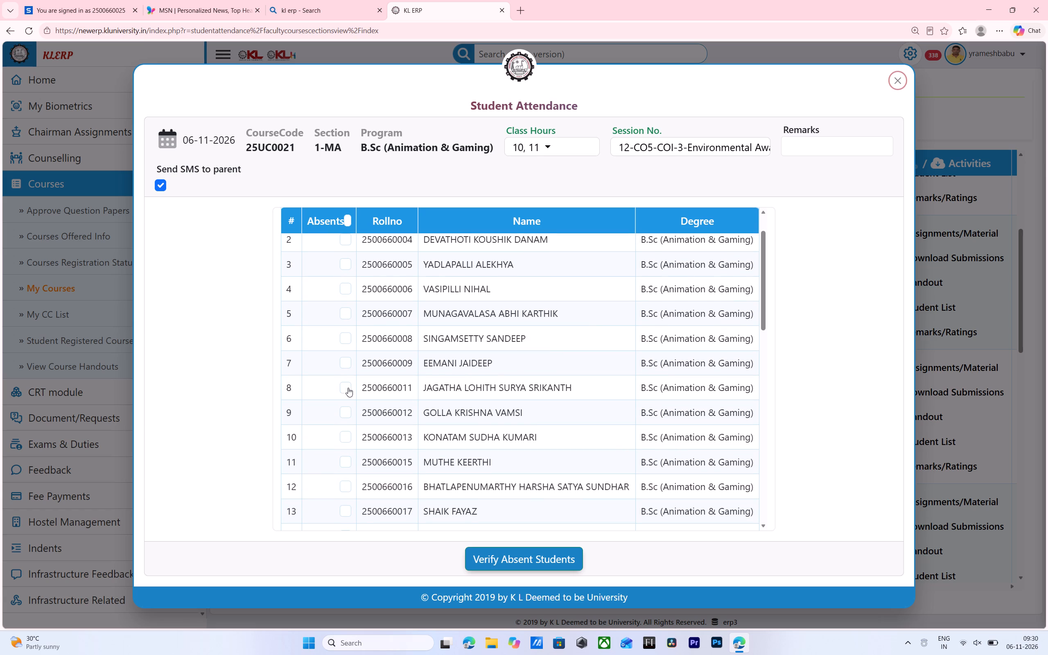
{"action": "scroll", "coordinate": [470, 432], "scroll_direction": "up", "scroll_amount": 3}
{"action": "scroll", "coordinate": [470, 432], "scroll_direction": "down", "scroll_amount": 2}
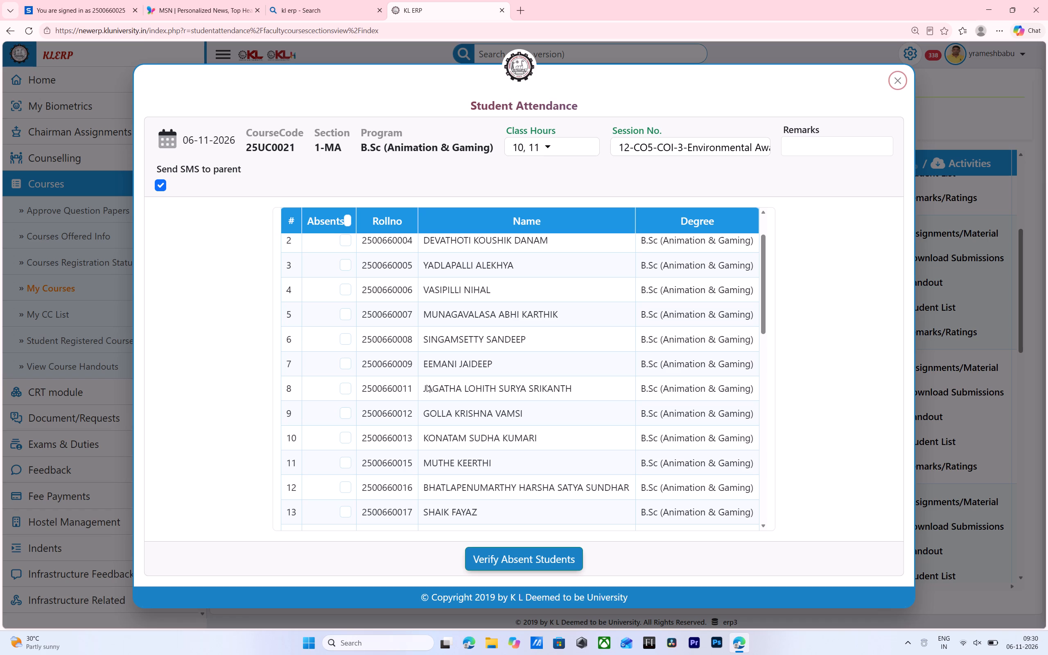
{"action": "left_click", "coordinate": [346, 375]}
{"action": "scroll", "coordinate": [454, 483], "scroll_direction": "right", "scroll_amount": 1}
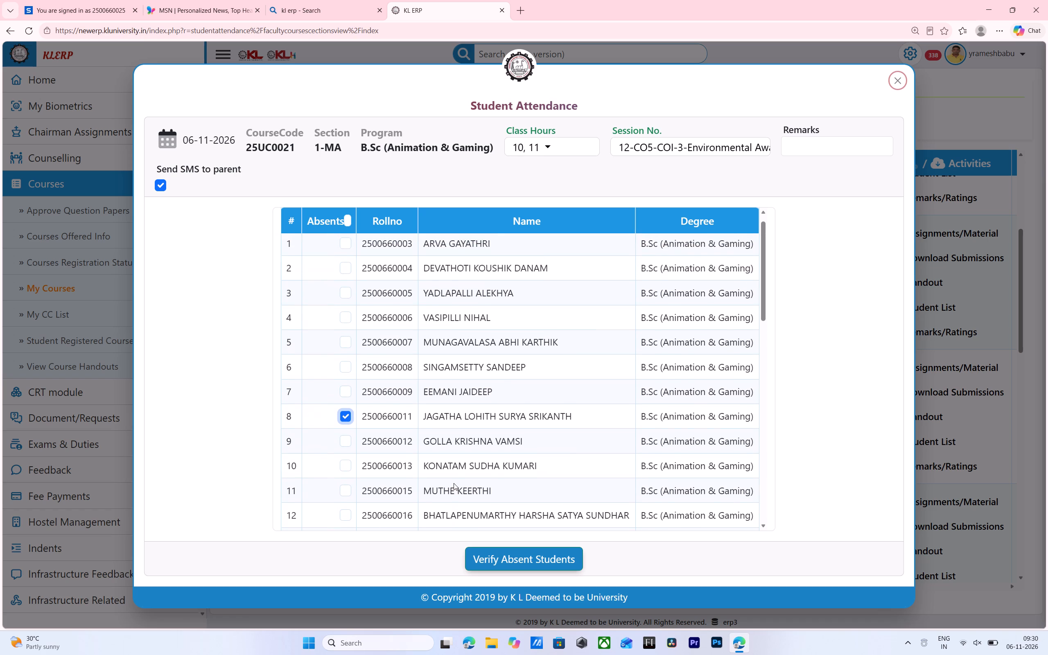
{"action": "scroll", "coordinate": [454, 483], "scroll_direction": "right", "scroll_amount": 1}
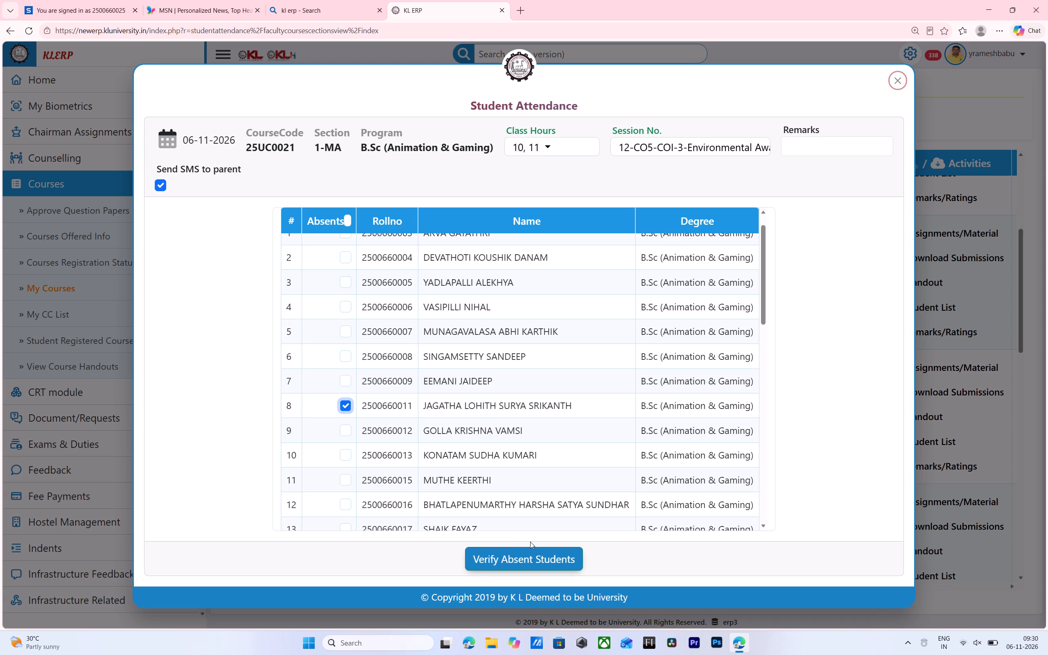
{"action": "right_click", "coordinate": [531, 558]}
{"action": "left_click", "coordinate": [531, 558]}
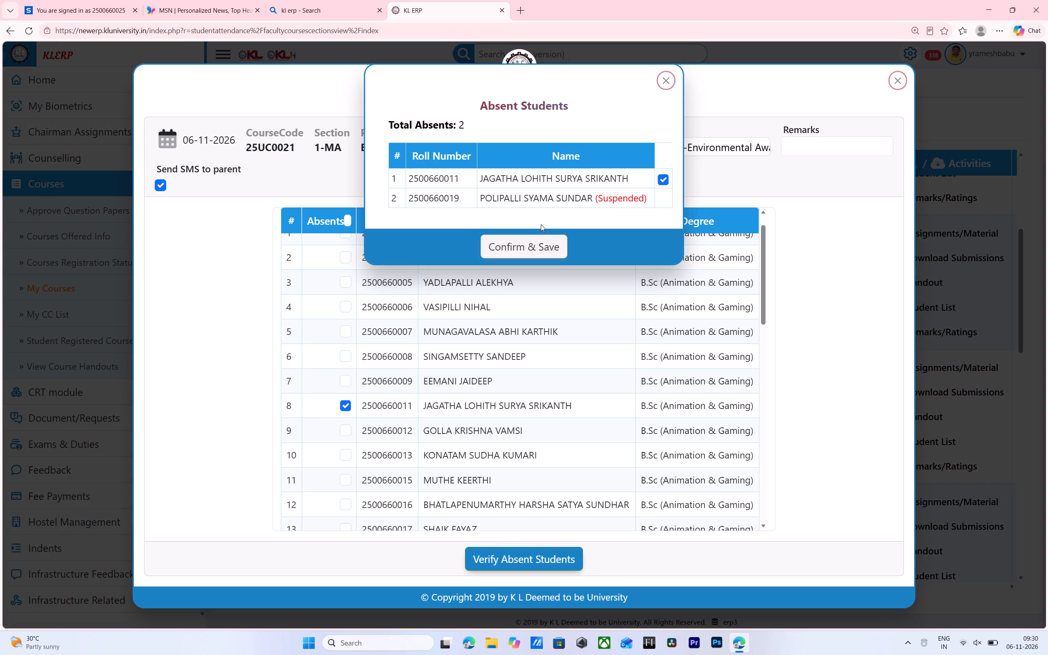
{"action": "left_click", "coordinate": [541, 244]}
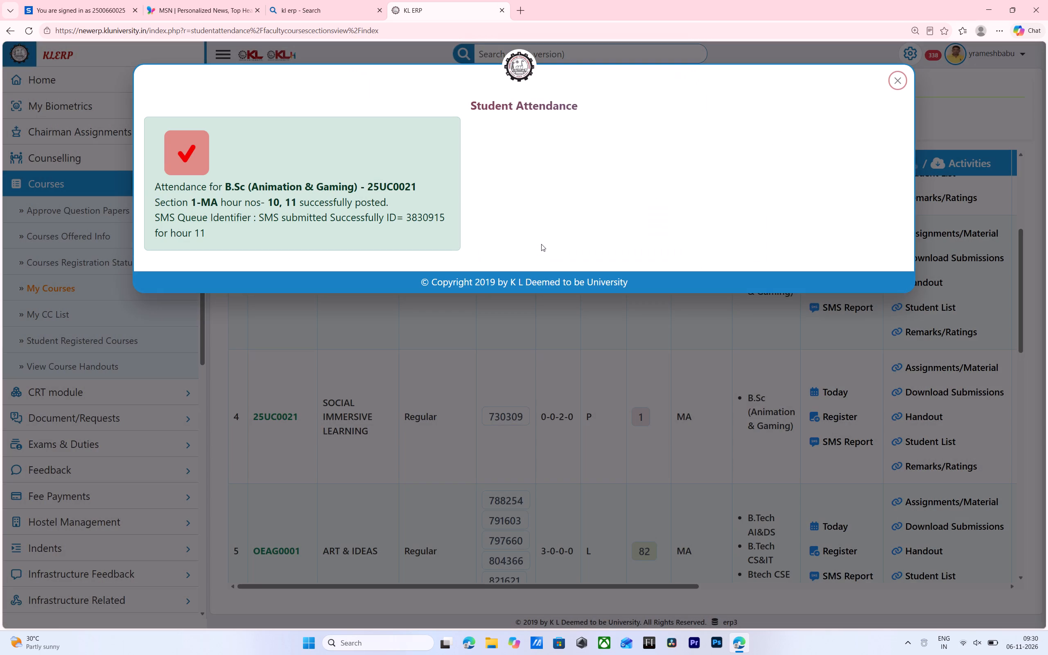
{"action": "left_click", "coordinate": [898, 86]}
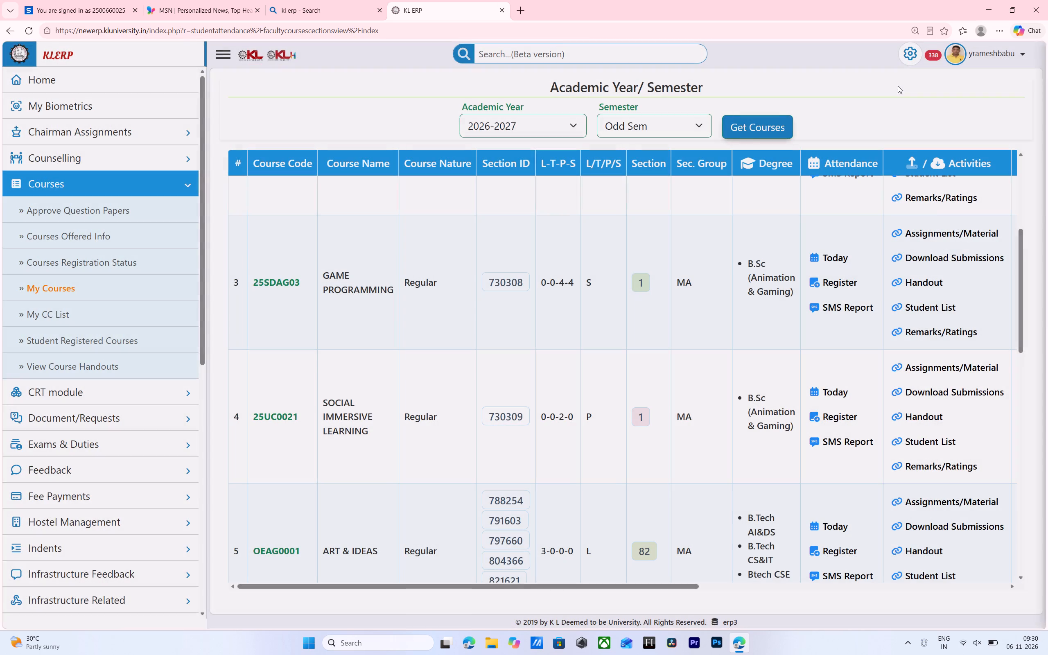
Check today's attendance for the Art & Ideas course OEAG0001, and close its window.
{"action": "scroll", "coordinate": [591, 364], "scroll_direction": "down", "scroll_amount": 2}
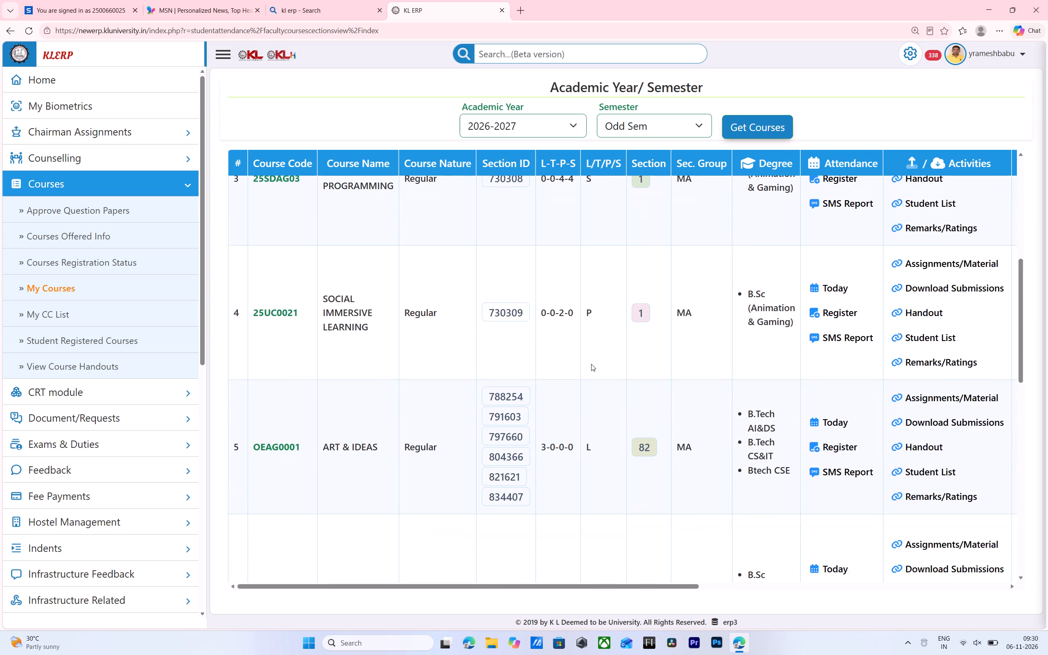
{"action": "scroll", "coordinate": [591, 364], "scroll_direction": "down", "scroll_amount": 1}
{"action": "left_click", "coordinate": [847, 334]}
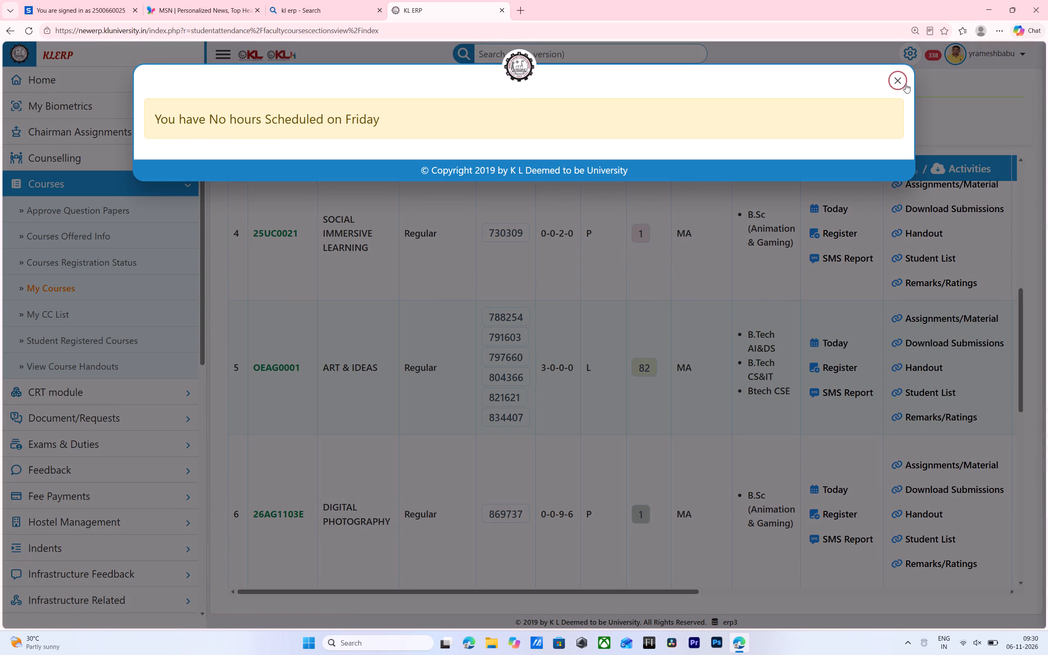
{"action": "left_click", "coordinate": [899, 82]}
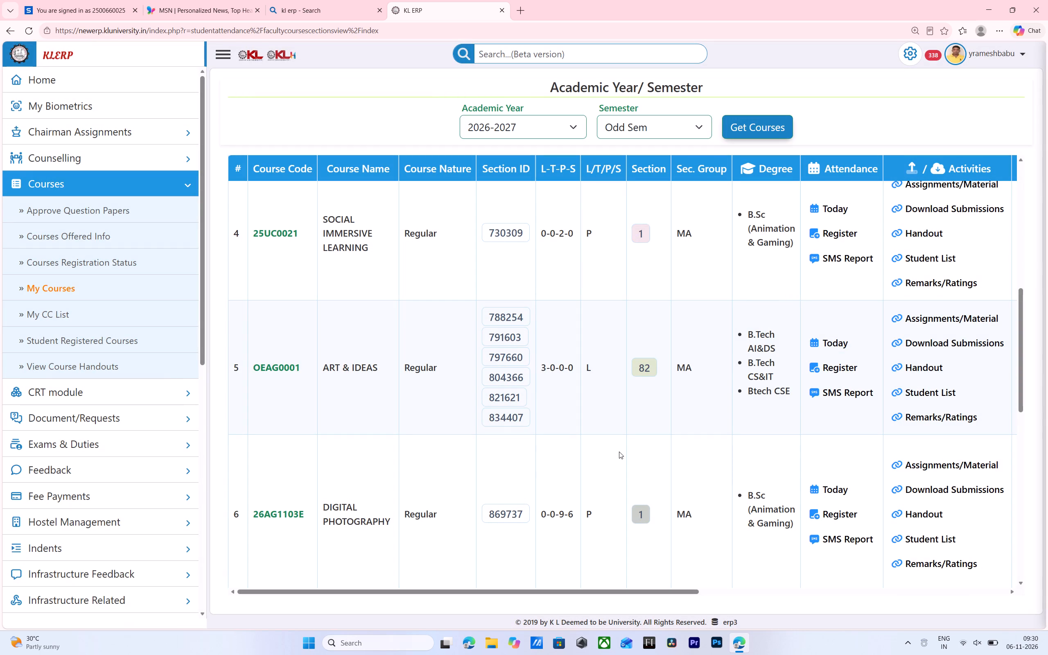
Check today's attendance for the Digital 2D Animation sections 869739, 869740 and 869741, closing each window.
{"action": "scroll", "coordinate": [619, 452], "scroll_direction": "down", "scroll_amount": 5}
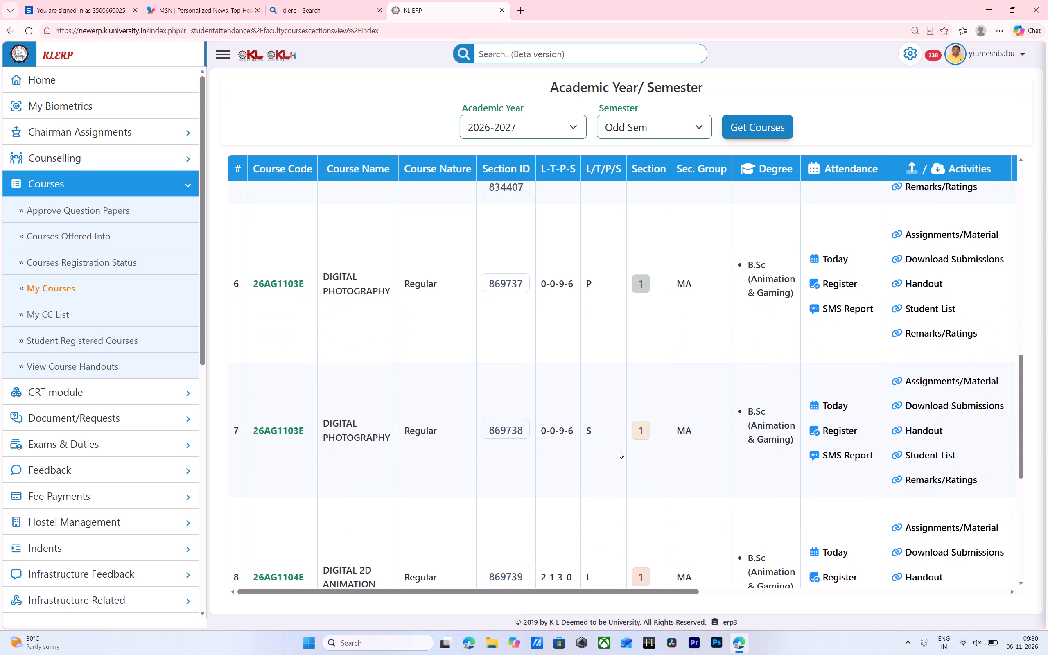
{"action": "scroll", "coordinate": [619, 452], "scroll_direction": "down", "scroll_amount": 2}
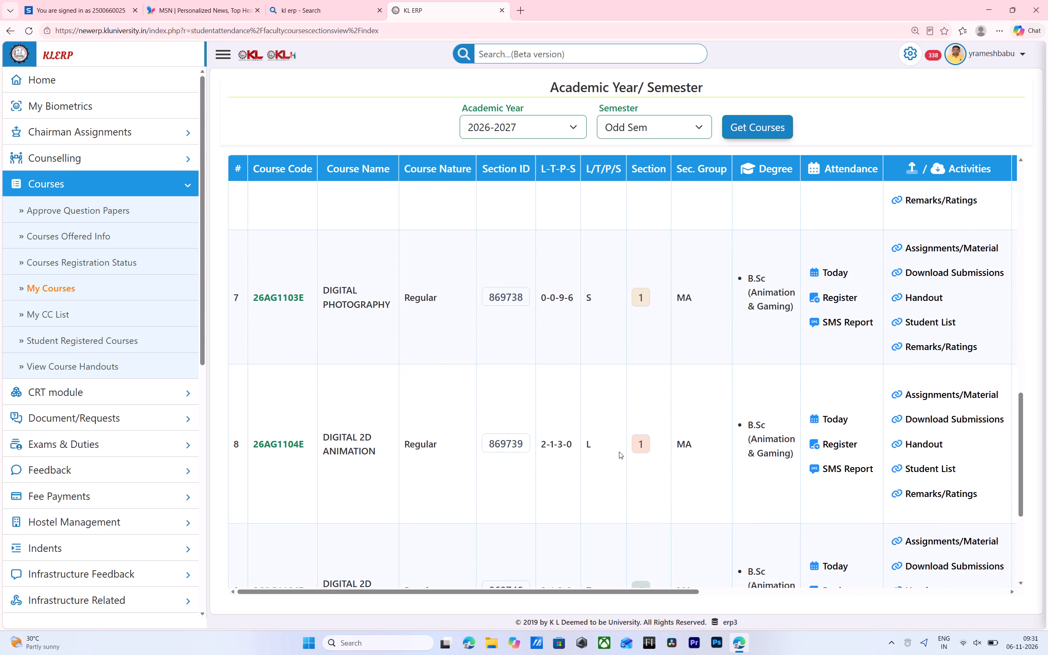
{"action": "scroll", "coordinate": [619, 452], "scroll_direction": "down", "scroll_amount": 1}
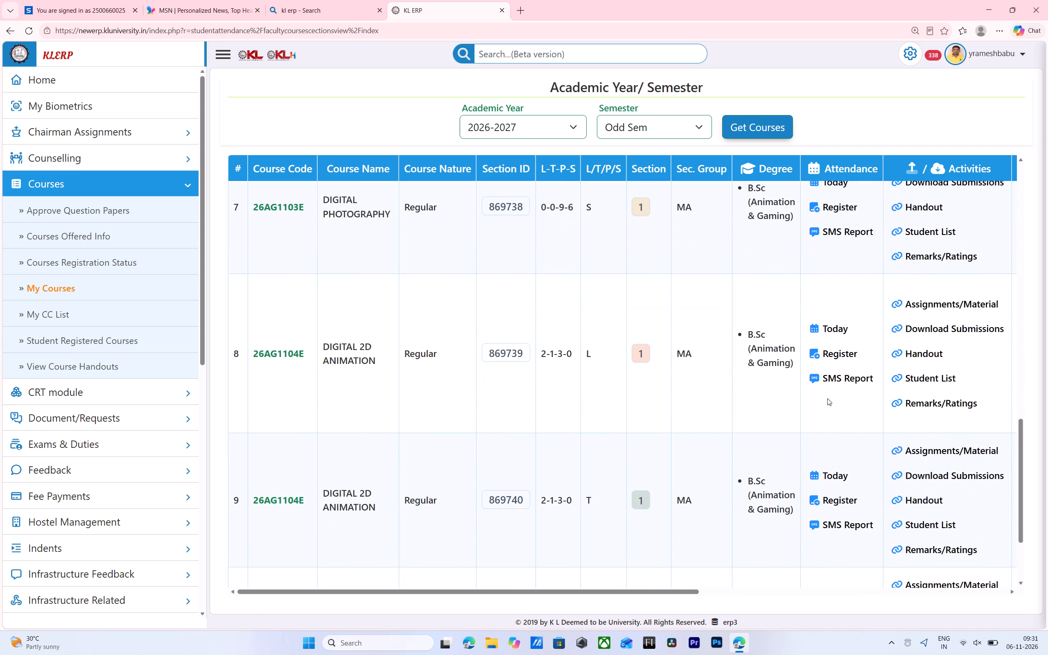
{"action": "left_click", "coordinate": [839, 327]}
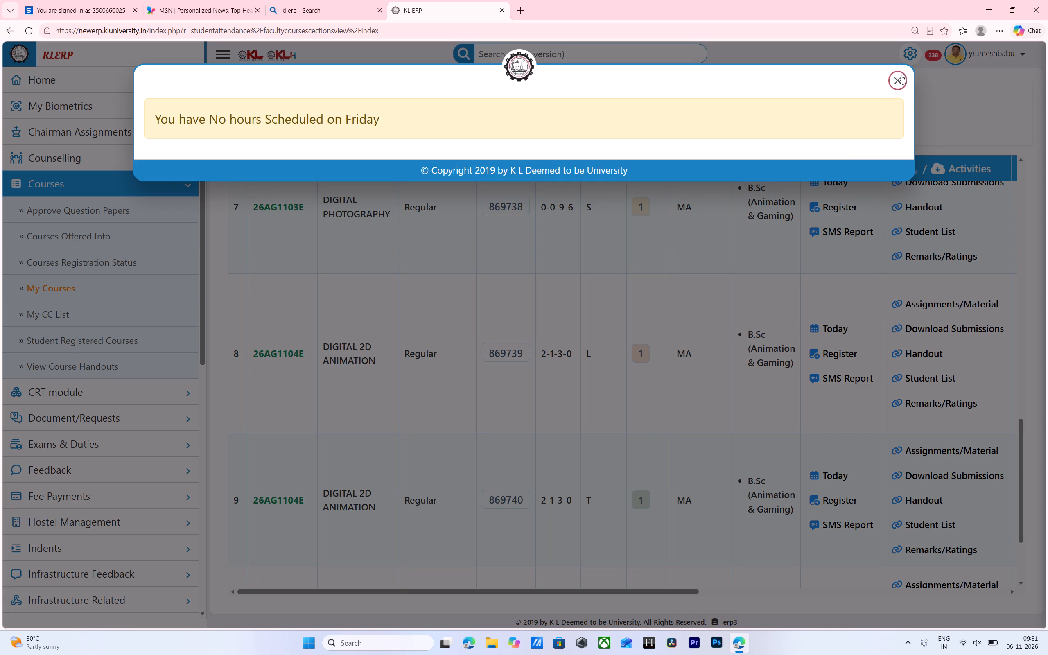
{"action": "left_click", "coordinate": [901, 75]}
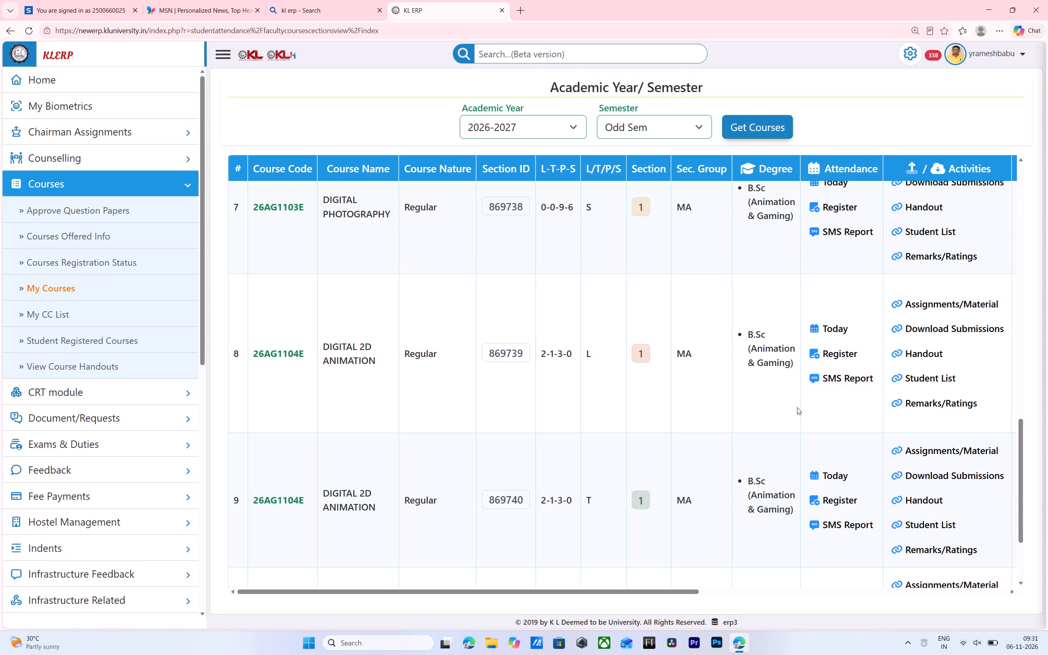
{"action": "left_click", "coordinate": [835, 471]}
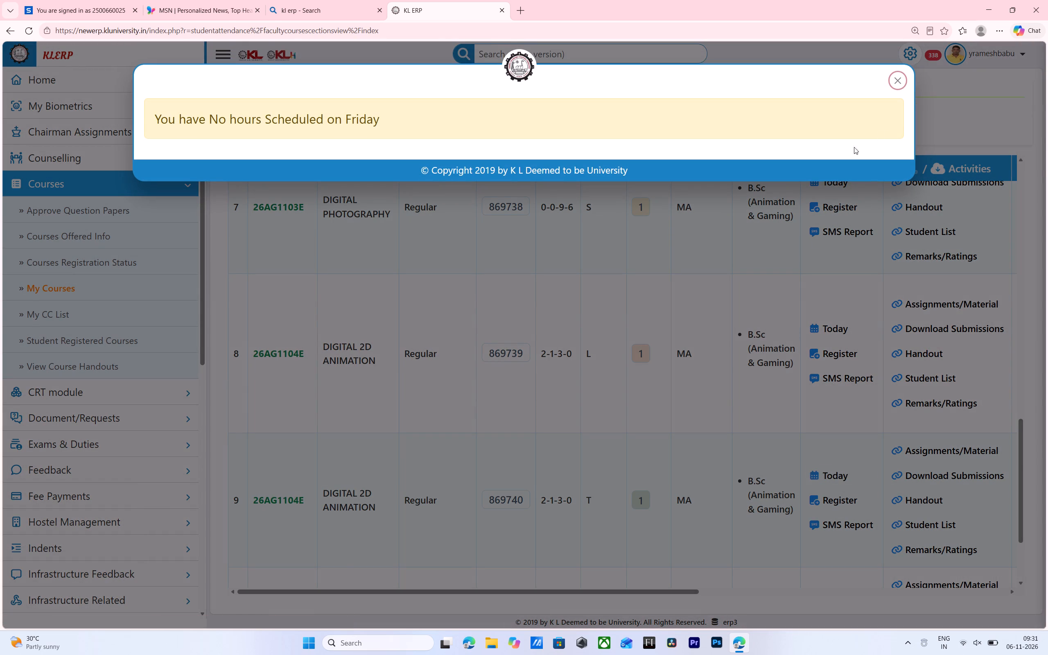
{"action": "left_click", "coordinate": [898, 83]}
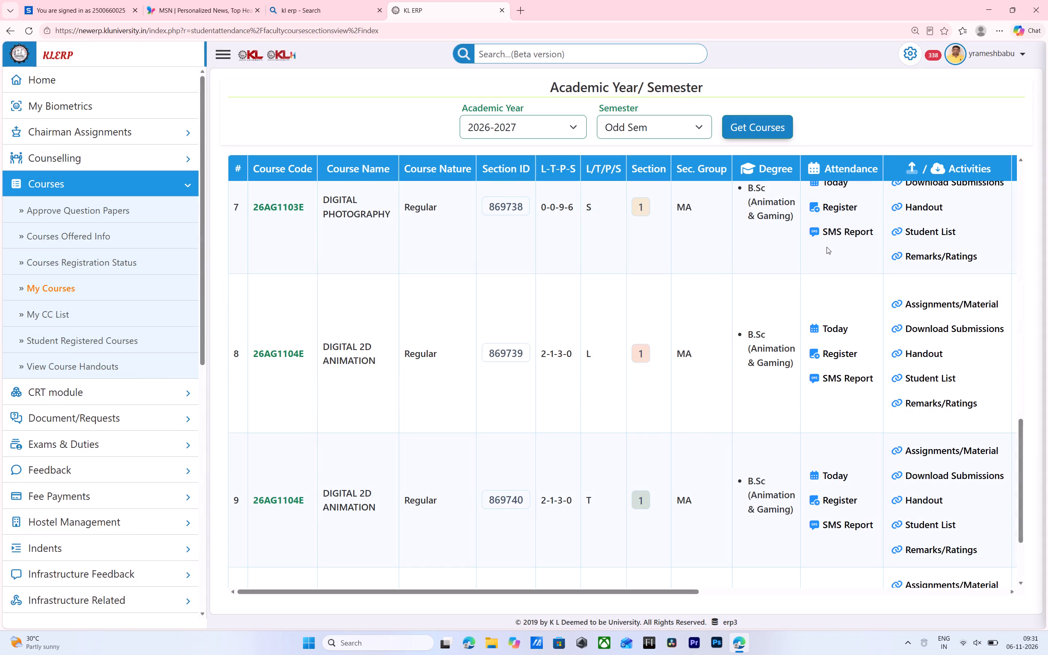
{"action": "scroll", "coordinate": [676, 361], "scroll_direction": "down", "scroll_amount": 3}
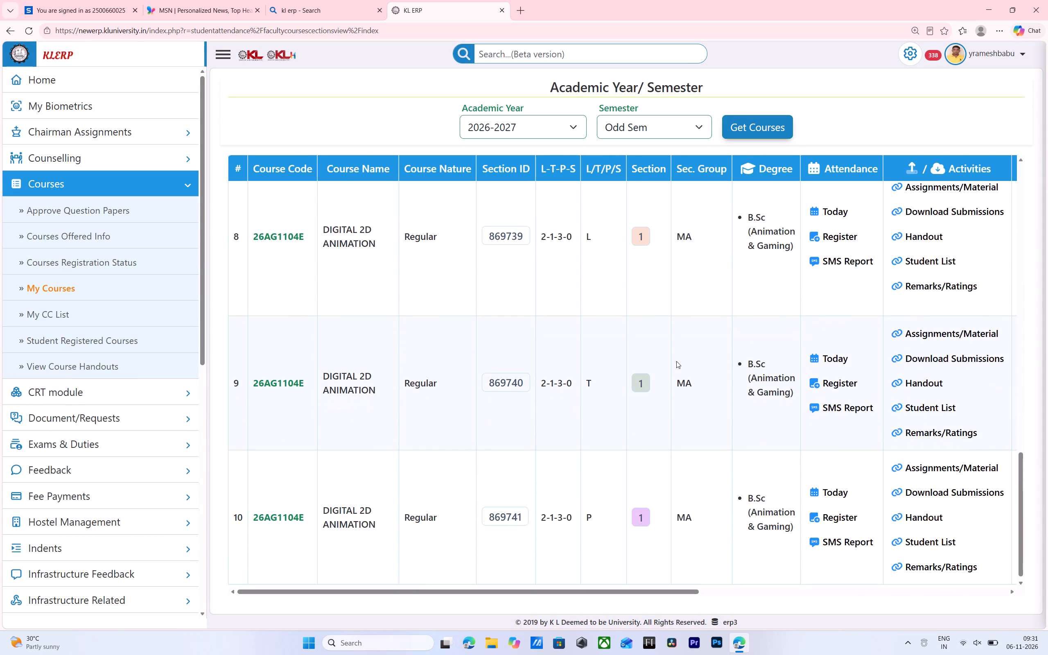
{"action": "scroll", "coordinate": [676, 361], "scroll_direction": "down", "scroll_amount": 2}
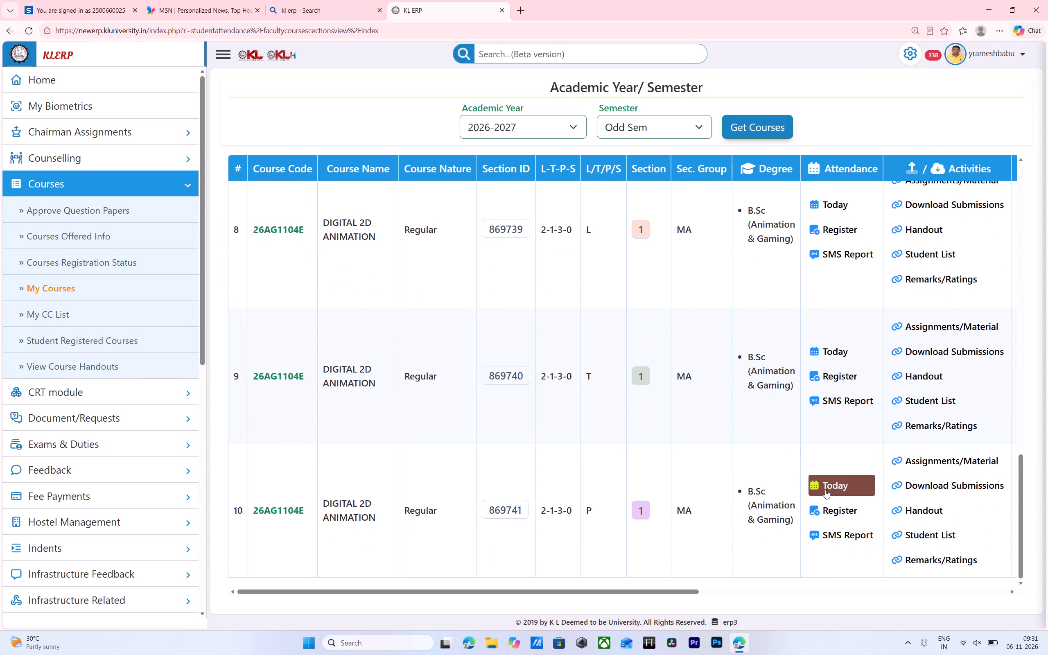
{"action": "left_click", "coordinate": [825, 490]}
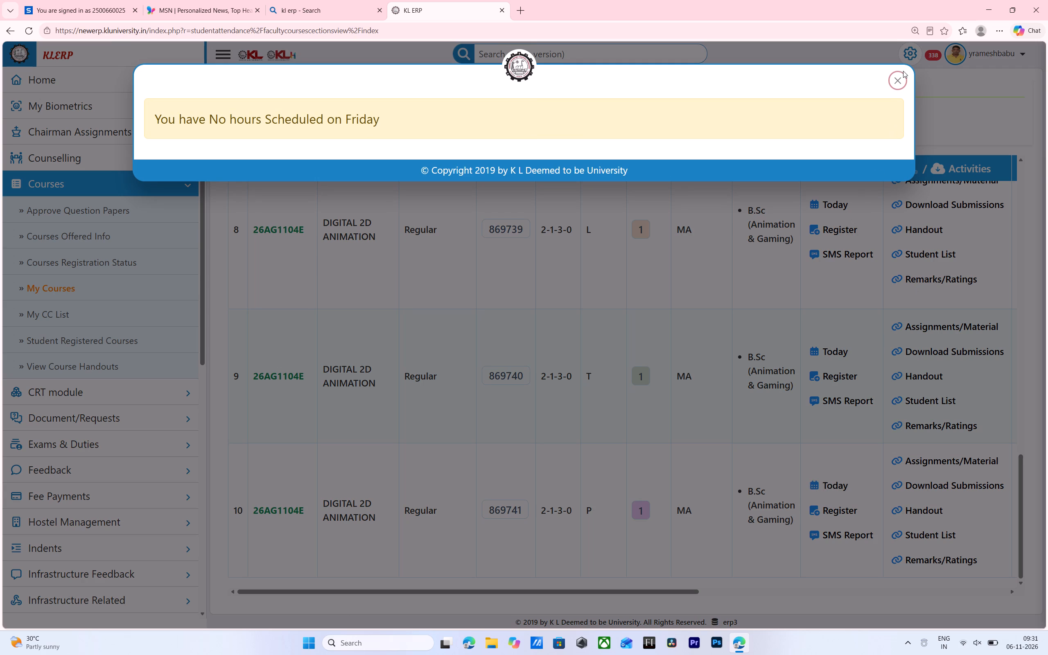
{"action": "left_click", "coordinate": [898, 80]}
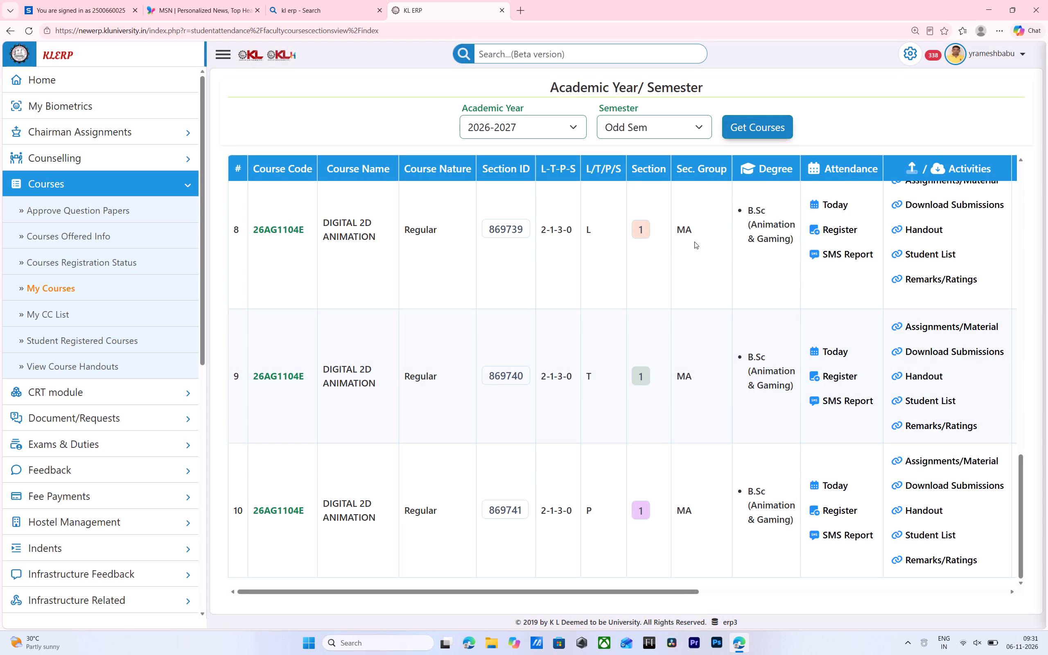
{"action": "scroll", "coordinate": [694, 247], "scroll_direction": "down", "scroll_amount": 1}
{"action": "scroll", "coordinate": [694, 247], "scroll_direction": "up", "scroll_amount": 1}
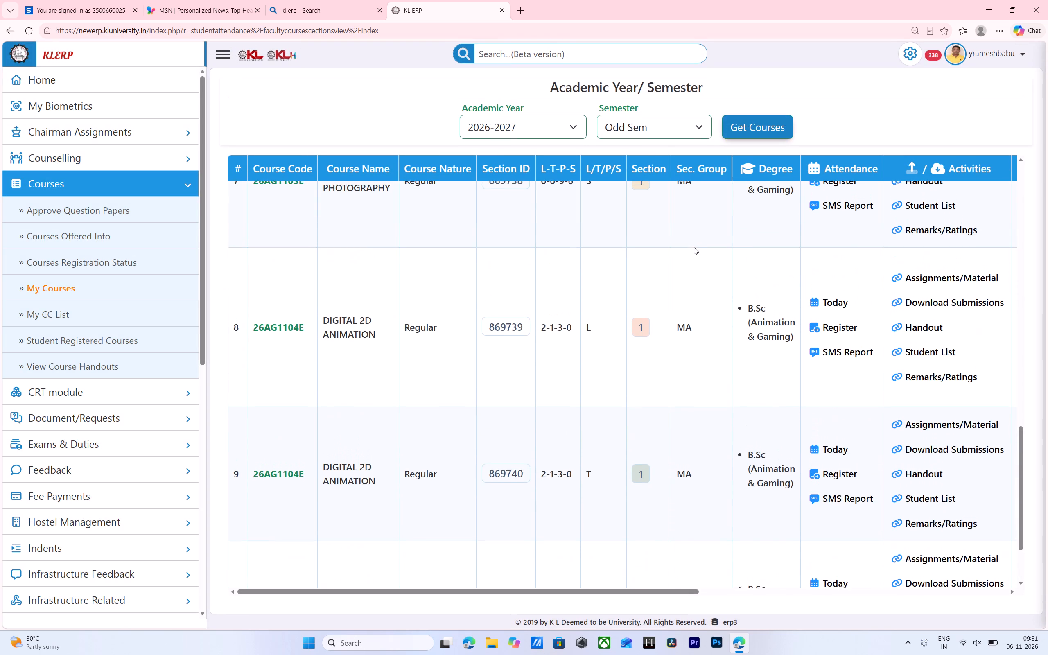
Open today's attendance for Digital Photography 26AG1103E, section 869738, and select class hours 5 and 6.
{"action": "scroll", "coordinate": [694, 247], "scroll_direction": "up", "scroll_amount": 4}
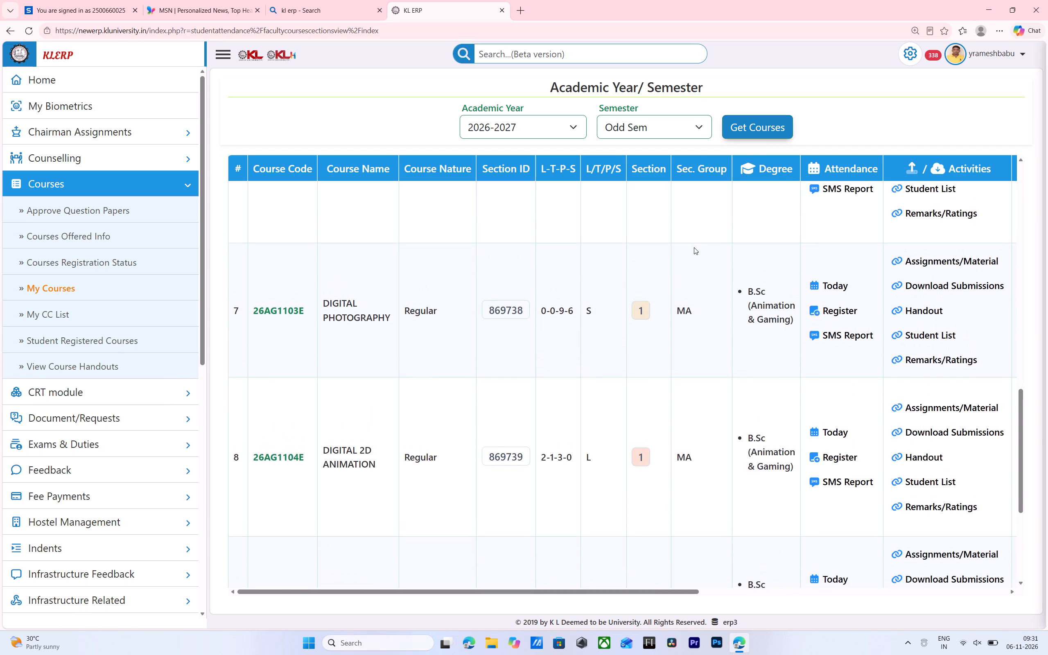
{"action": "scroll", "coordinate": [694, 247], "scroll_direction": "up", "scroll_amount": 1}
{"action": "left_click", "coordinate": [841, 289]}
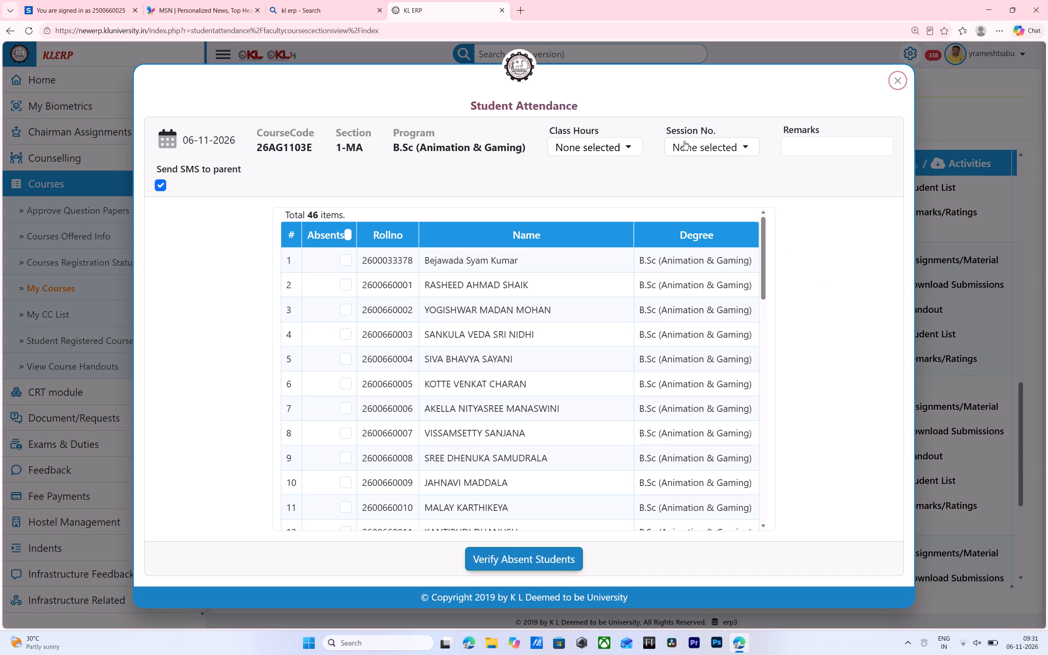
{"action": "left_click", "coordinate": [610, 148]}
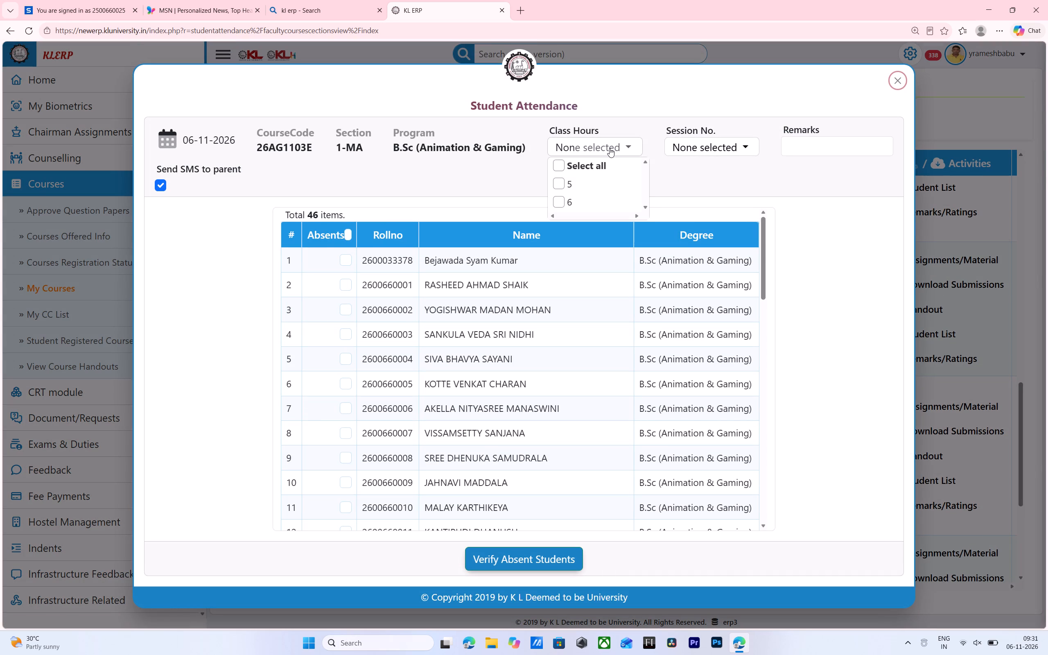
{"action": "left_click", "coordinate": [585, 165]}
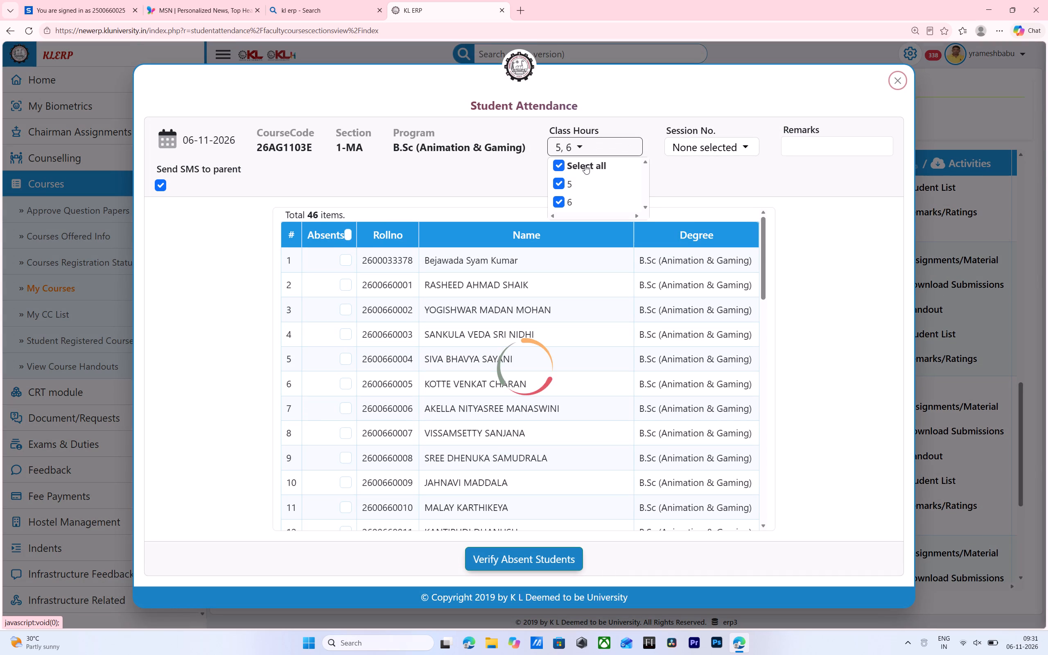
{"action": "left_click", "coordinate": [673, 107]}
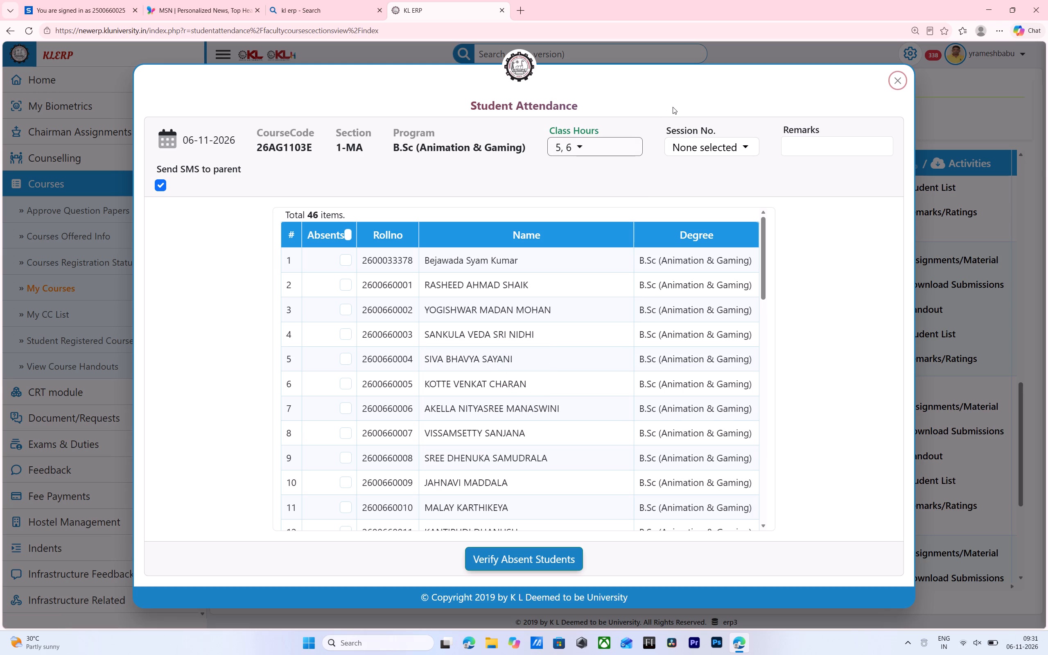
Choose sessions 19 Integrated Editing and Final Image Development and 20 Portfolio Curation and Sequencing for the attendance.
{"action": "left_click", "coordinate": [705, 149]}
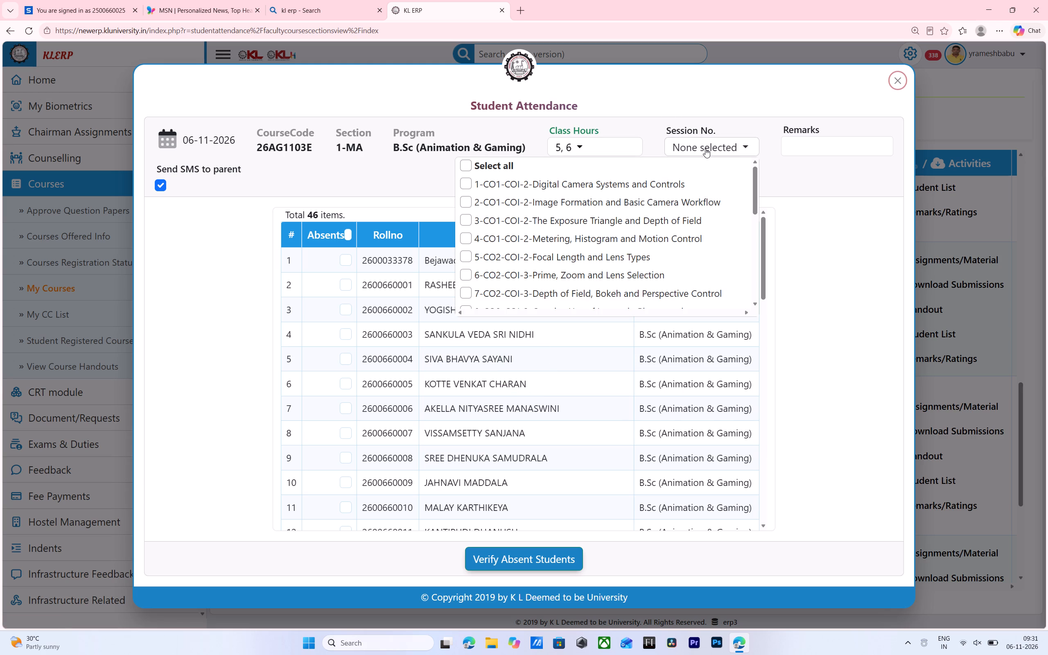
{"action": "scroll", "coordinate": [690, 228], "scroll_direction": "down", "scroll_amount": 3}
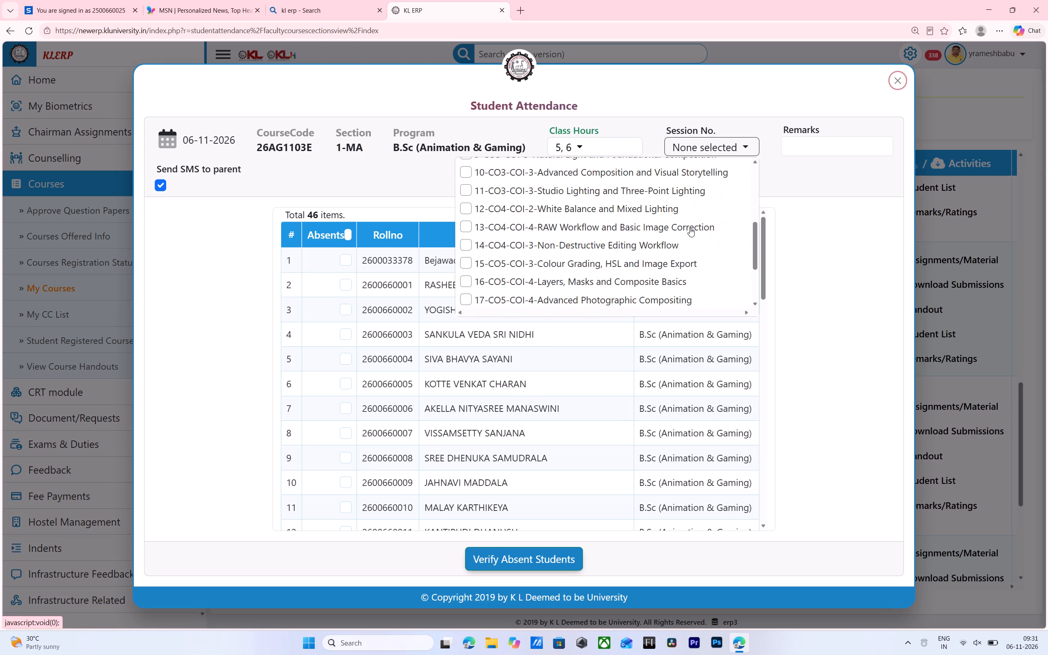
{"action": "scroll", "coordinate": [690, 228], "scroll_direction": "down", "scroll_amount": 2}
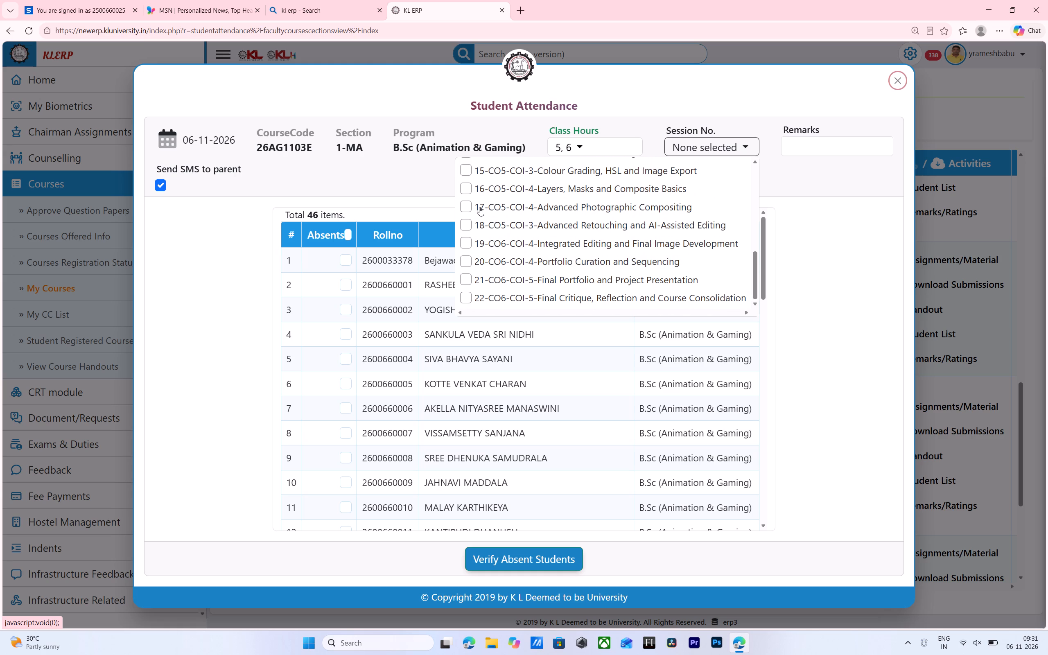
{"action": "left_click", "coordinate": [464, 245]}
{"action": "left_click", "coordinate": [479, 262]}
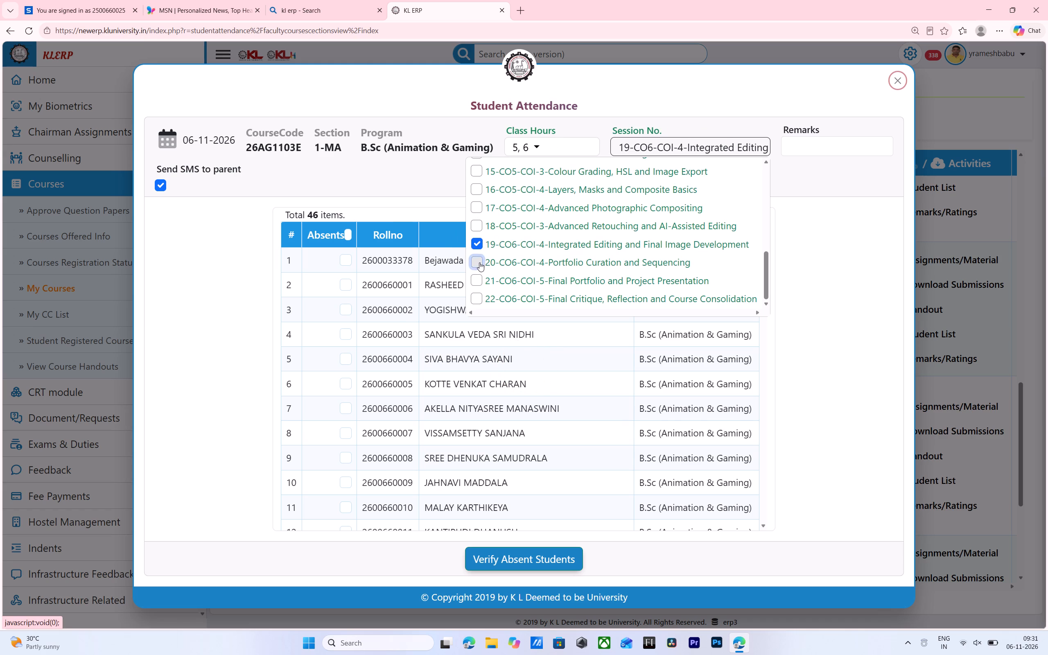
{"action": "left_click", "coordinate": [691, 94]}
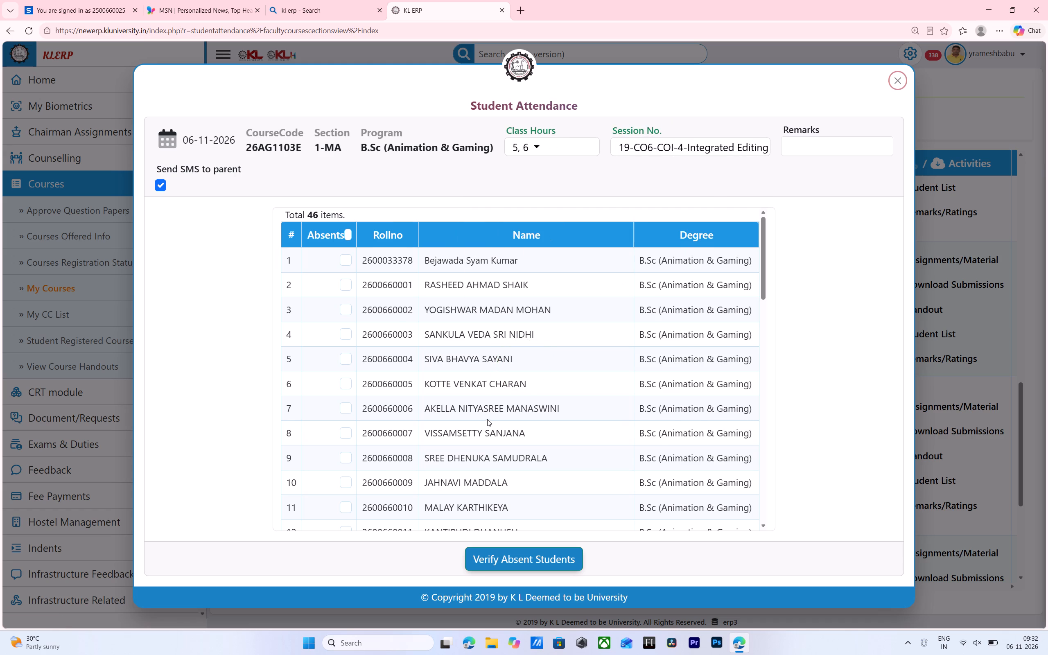
Verify the Digital Photography attendance with no student marked absent, confirm and save it, and close its window.
{"action": "scroll", "coordinate": [488, 420], "scroll_direction": "down", "scroll_amount": 8}
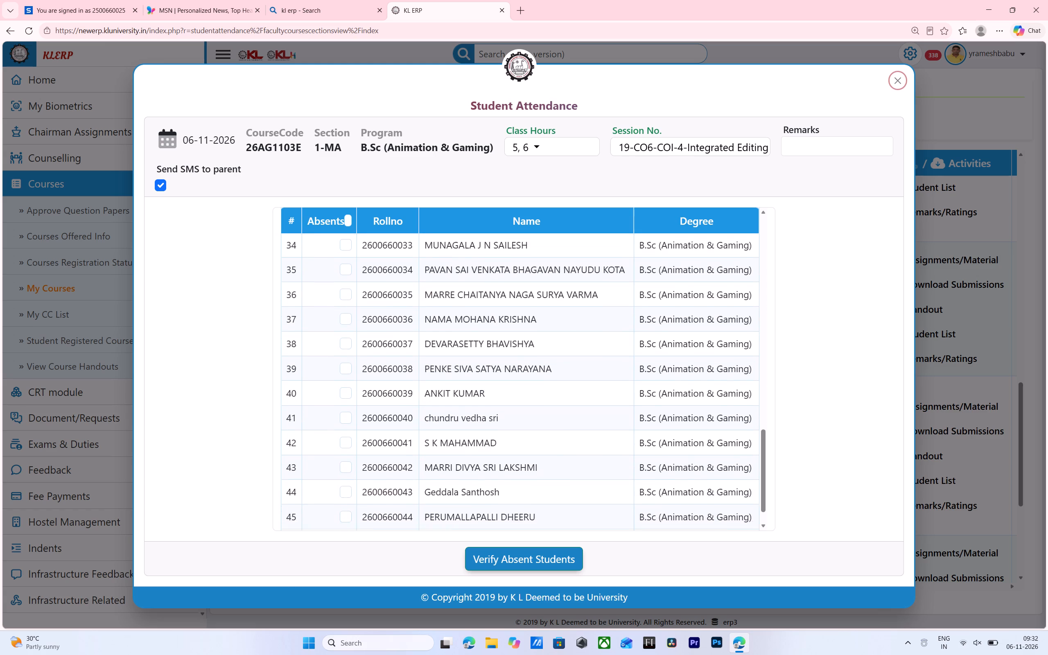
{"action": "scroll", "coordinate": [488, 420], "scroll_direction": "down", "scroll_amount": 1}
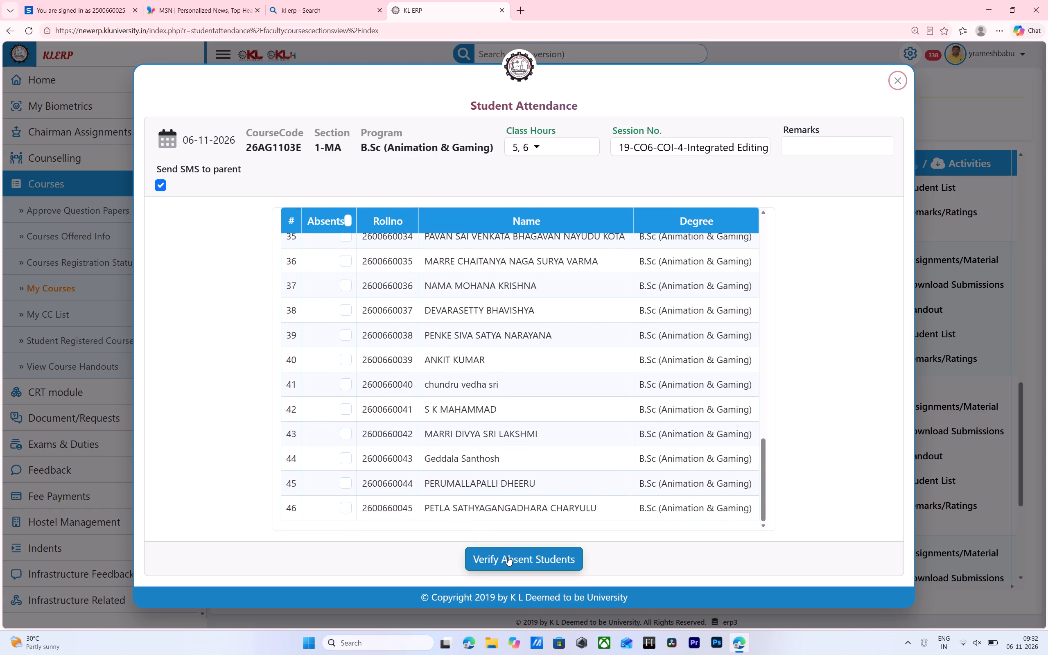
{"action": "left_click", "coordinate": [508, 557]}
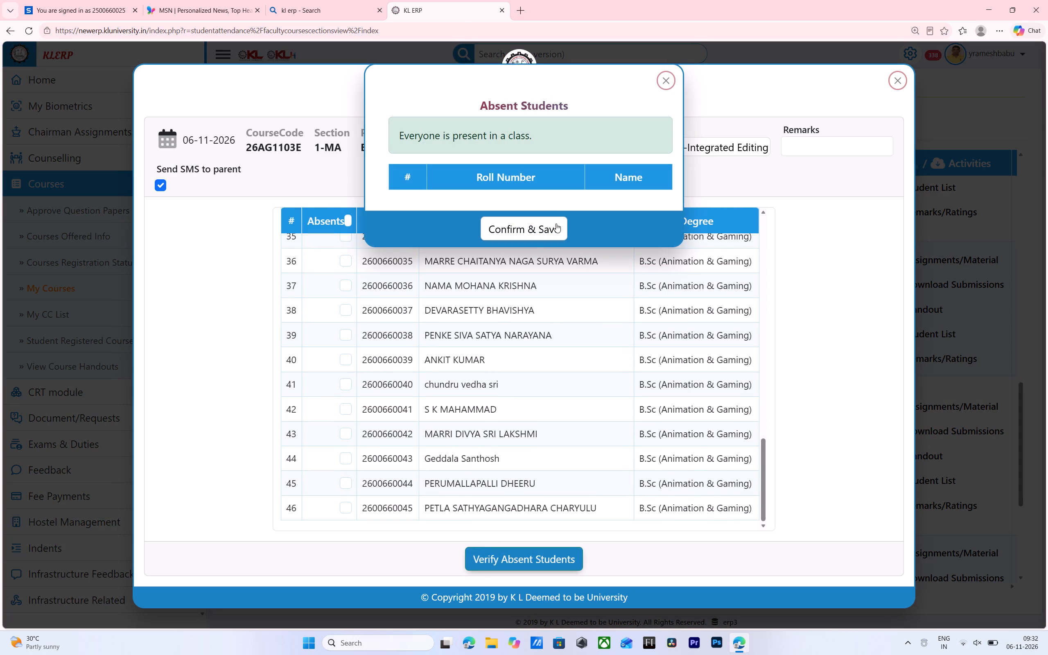
{"action": "left_click", "coordinate": [542, 230]}
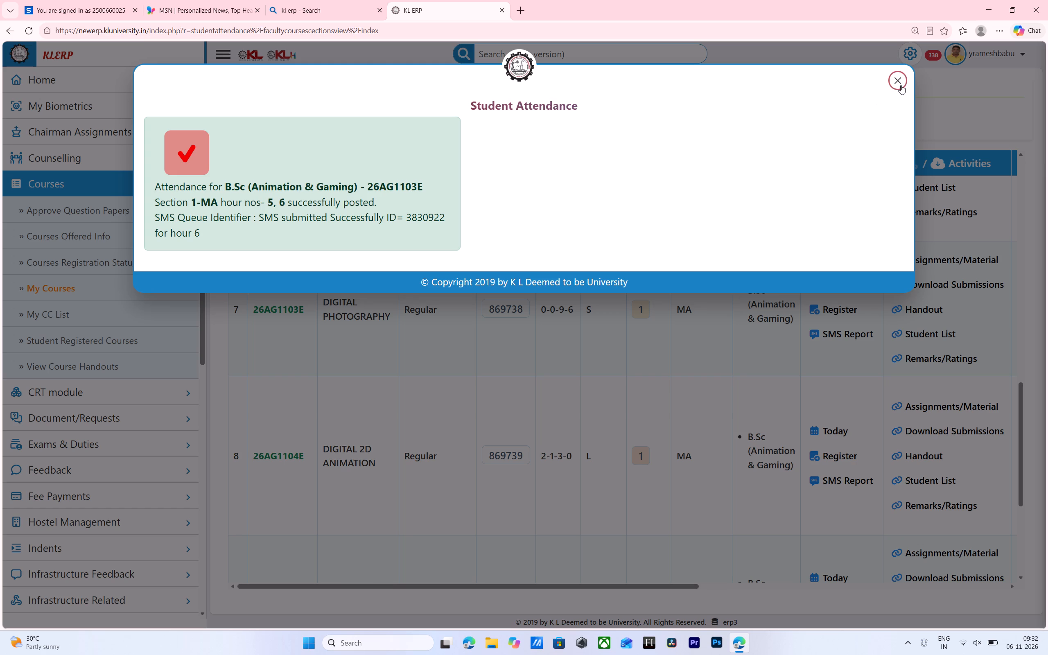
{"action": "left_click", "coordinate": [901, 85]}
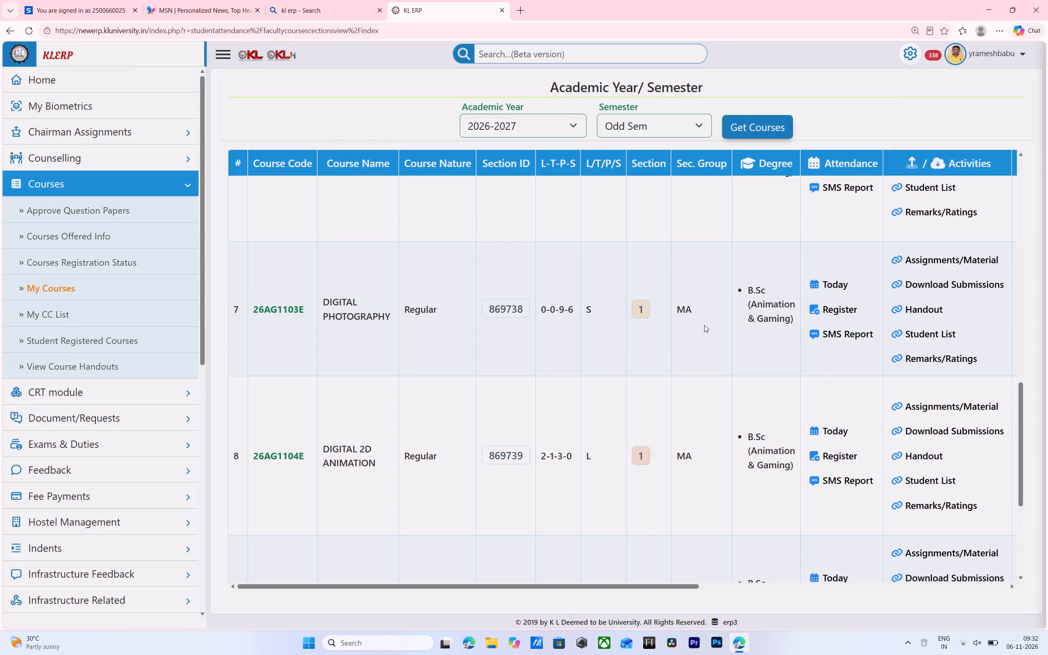
Check the attendance registers of Environment Design for Games 25AG21A4 and Game Programming section 730307, closing each window.
{"action": "scroll", "coordinate": [699, 337], "scroll_direction": "up", "scroll_amount": 4}
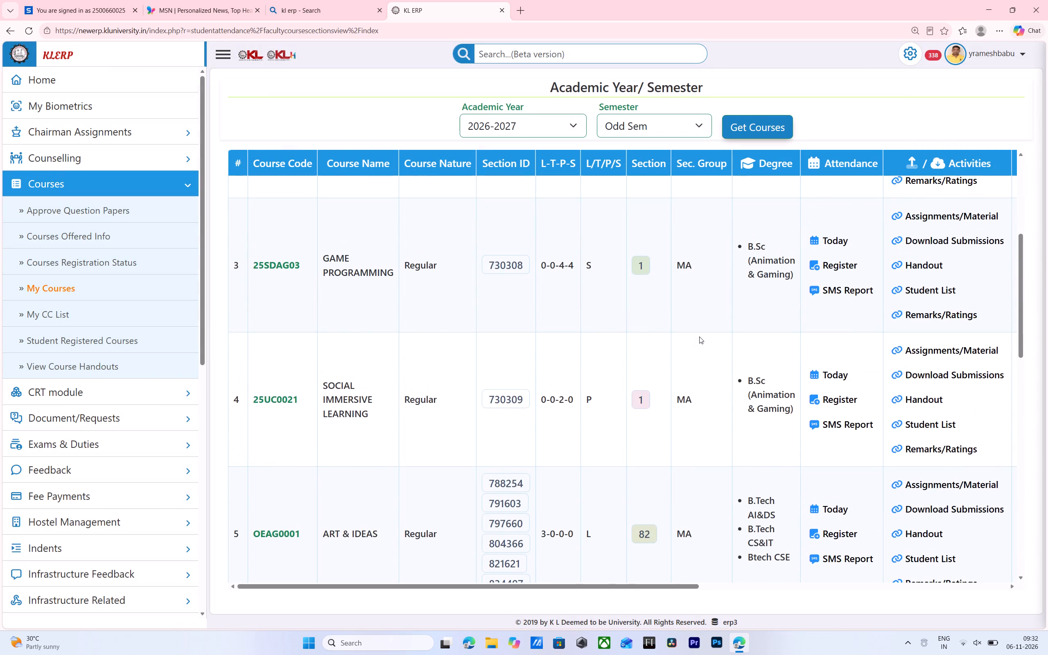
{"action": "scroll", "coordinate": [699, 337], "scroll_direction": "up", "scroll_amount": 6}
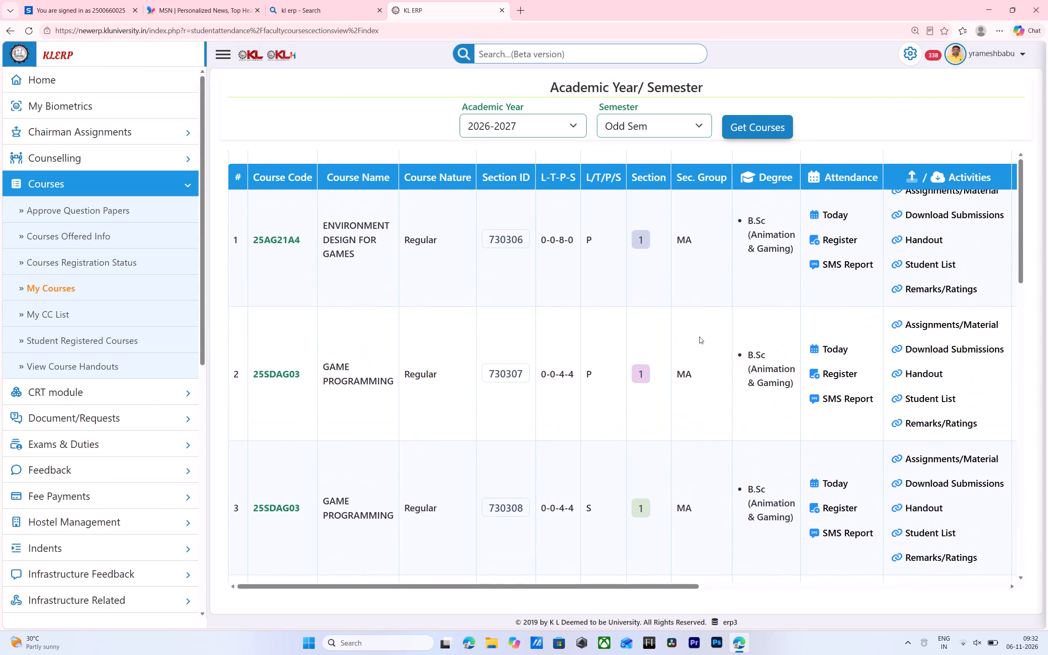
{"action": "scroll", "coordinate": [699, 337], "scroll_direction": "up", "scroll_amount": 1}
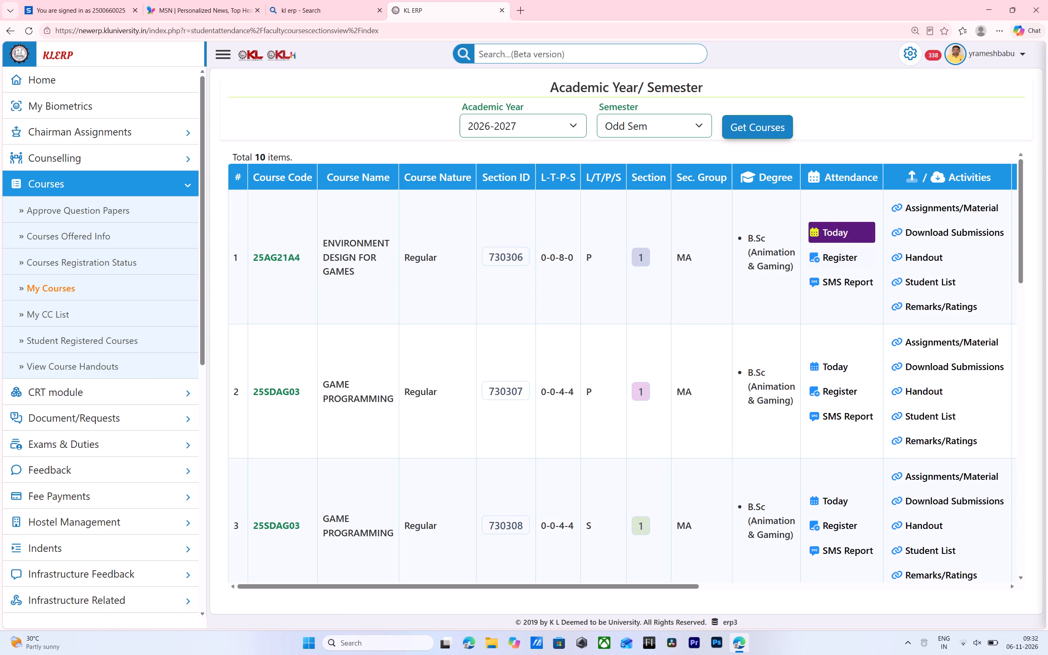
{"action": "left_click", "coordinate": [842, 262]}
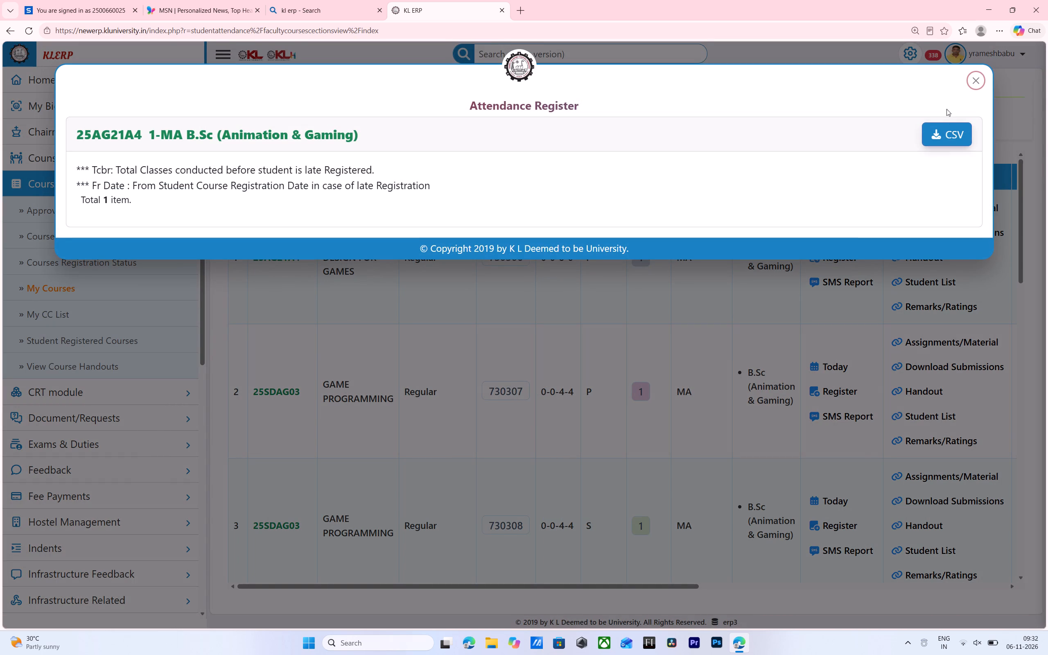
{"action": "left_click", "coordinate": [975, 81]}
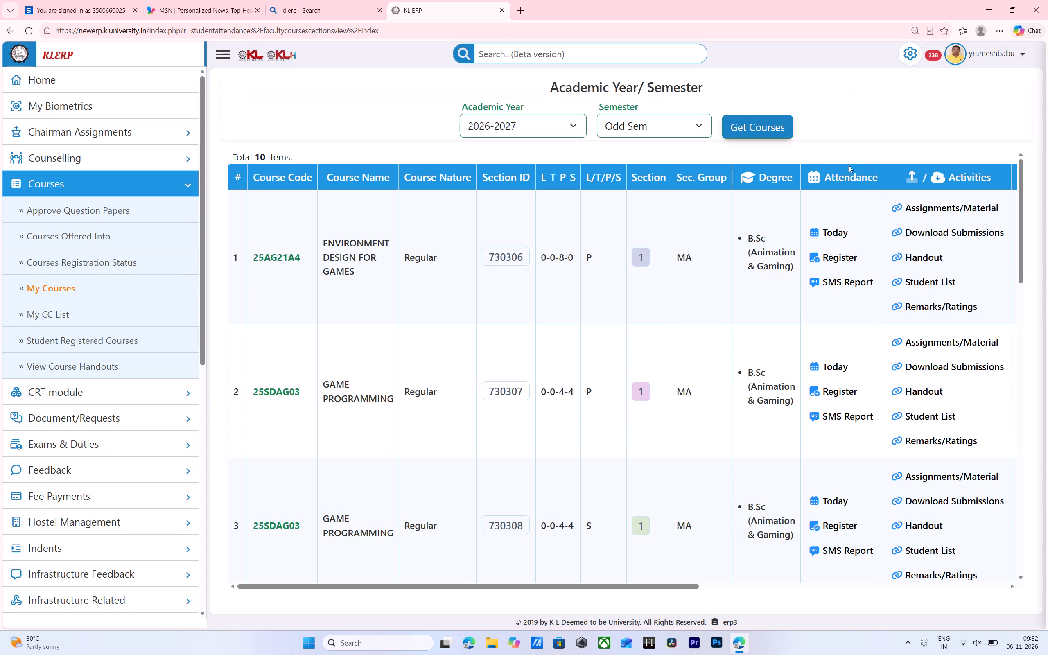
{"action": "left_click", "coordinate": [835, 260]}
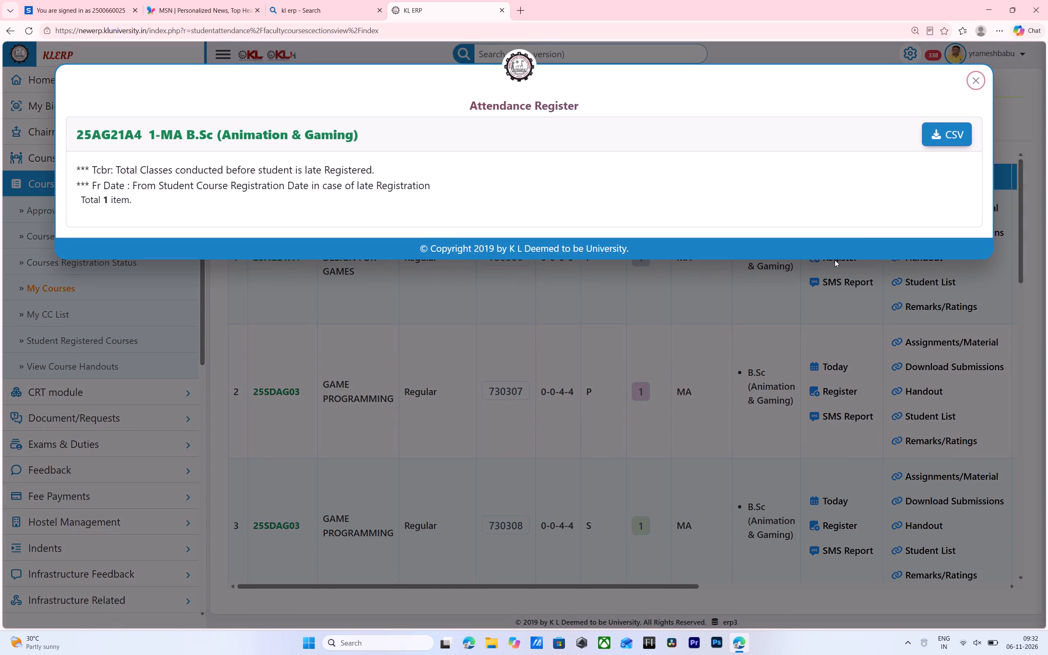
{"action": "left_click", "coordinate": [976, 85]}
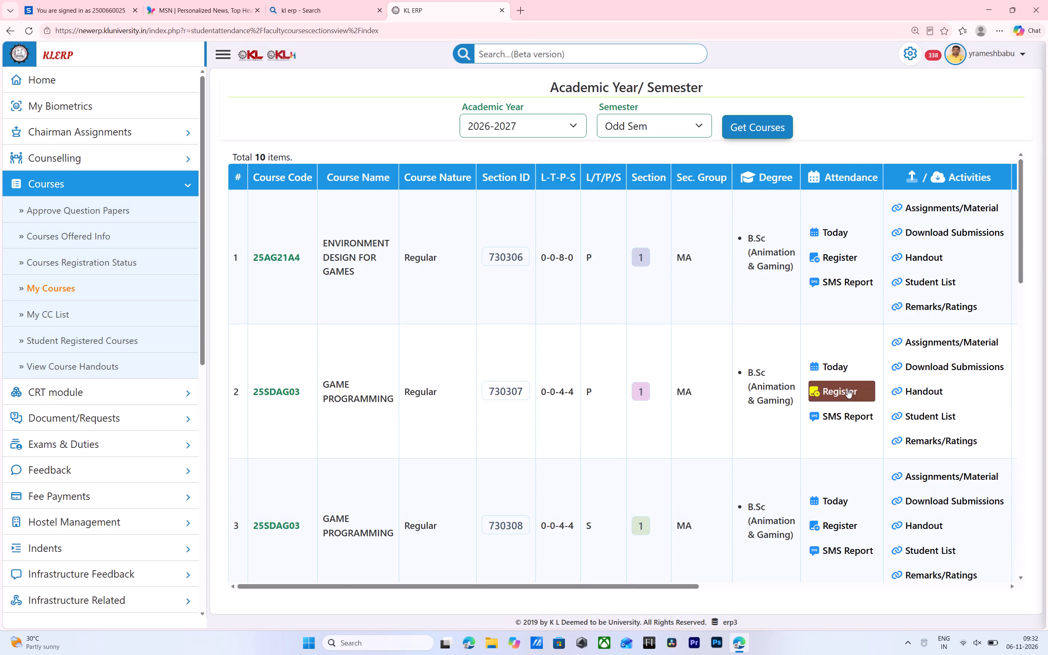
{"action": "left_click", "coordinate": [847, 393]}
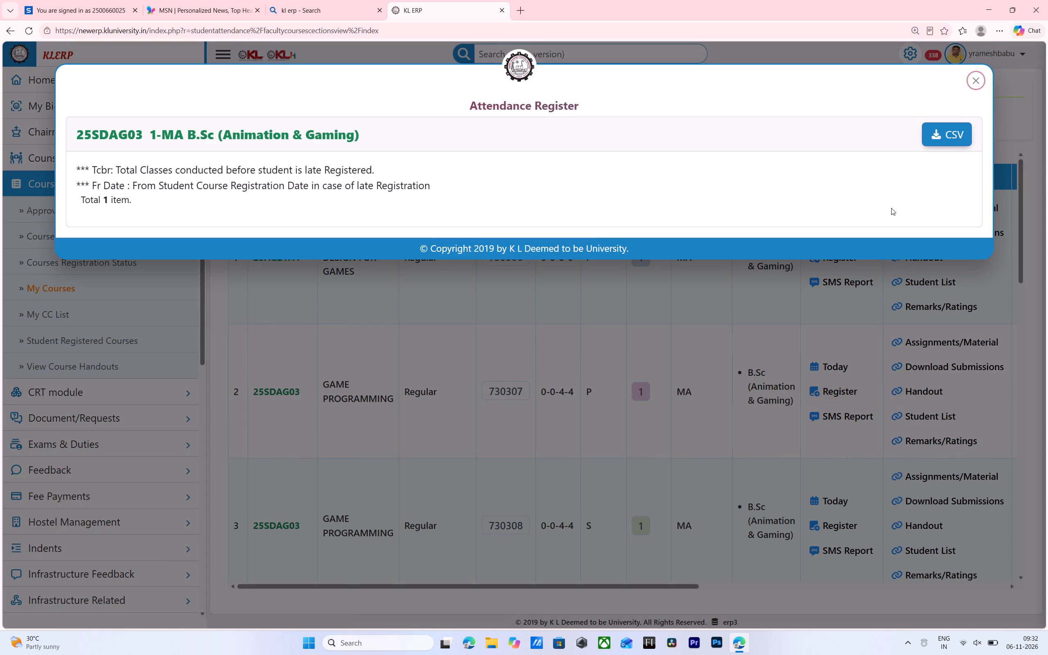
{"action": "left_click", "coordinate": [973, 84]}
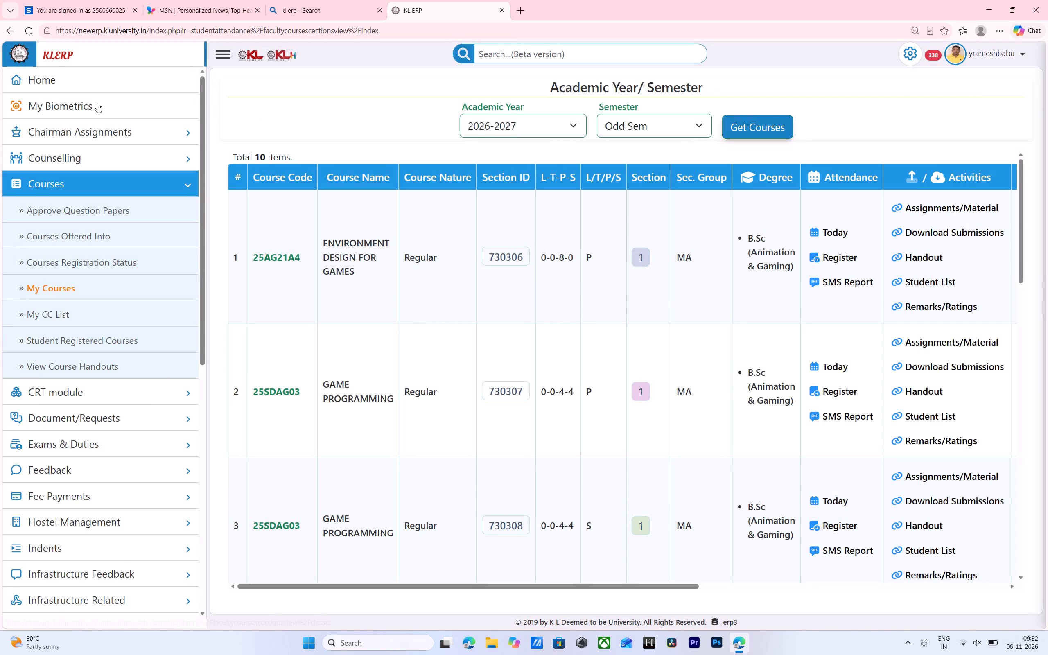
View the employee biometric log for academic year 2026-2027, month NOV.
{"action": "left_click", "coordinate": [77, 102]}
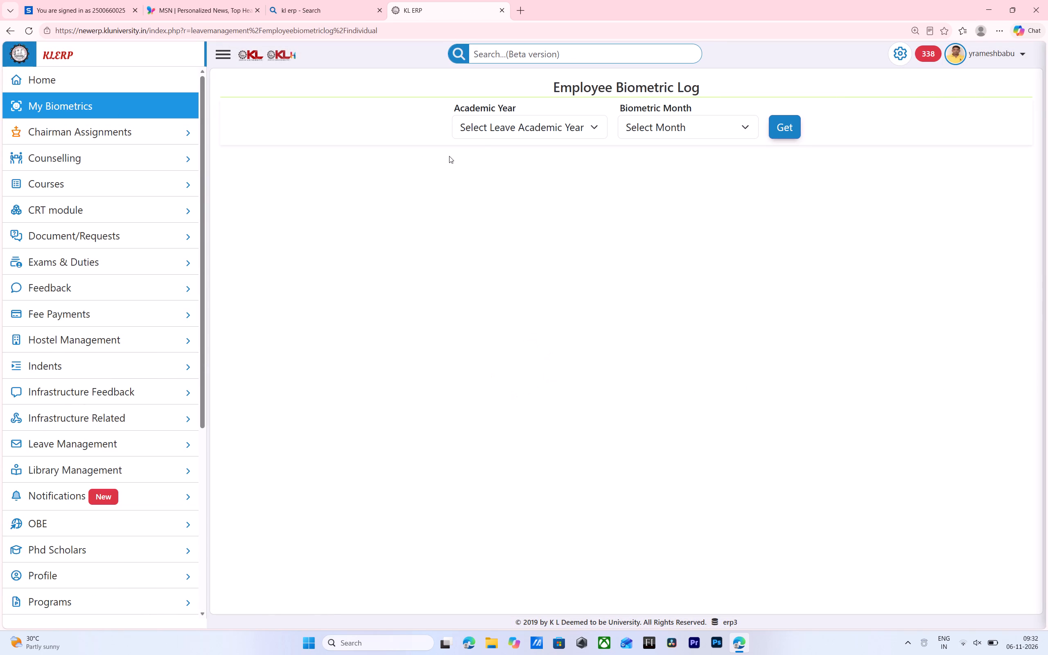
{"action": "left_click", "coordinate": [531, 131]}
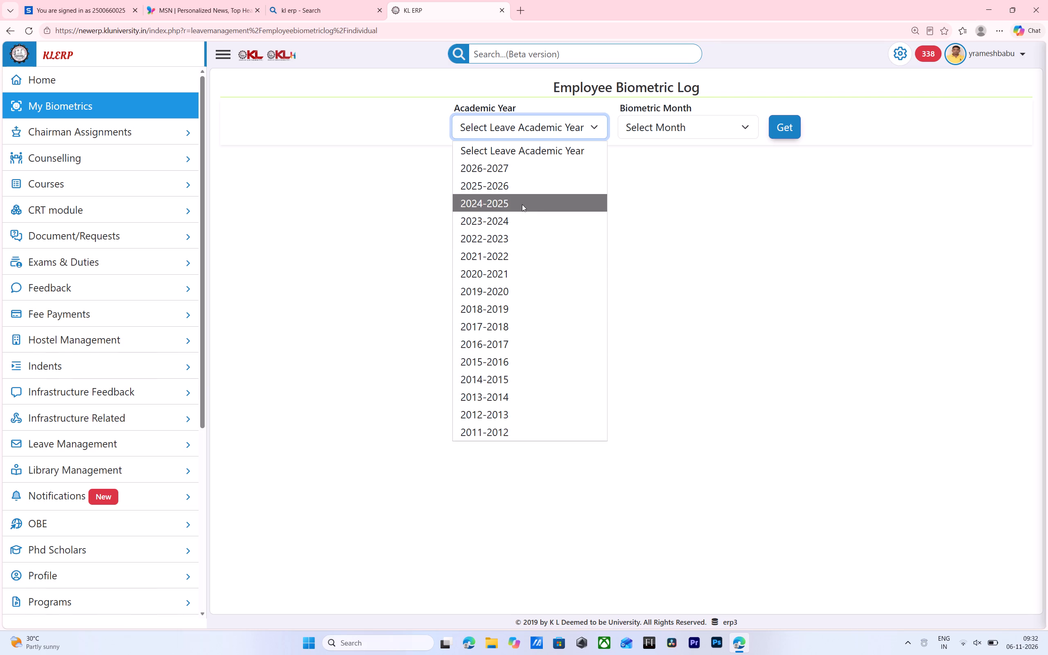
{"action": "left_click", "coordinate": [531, 168]}
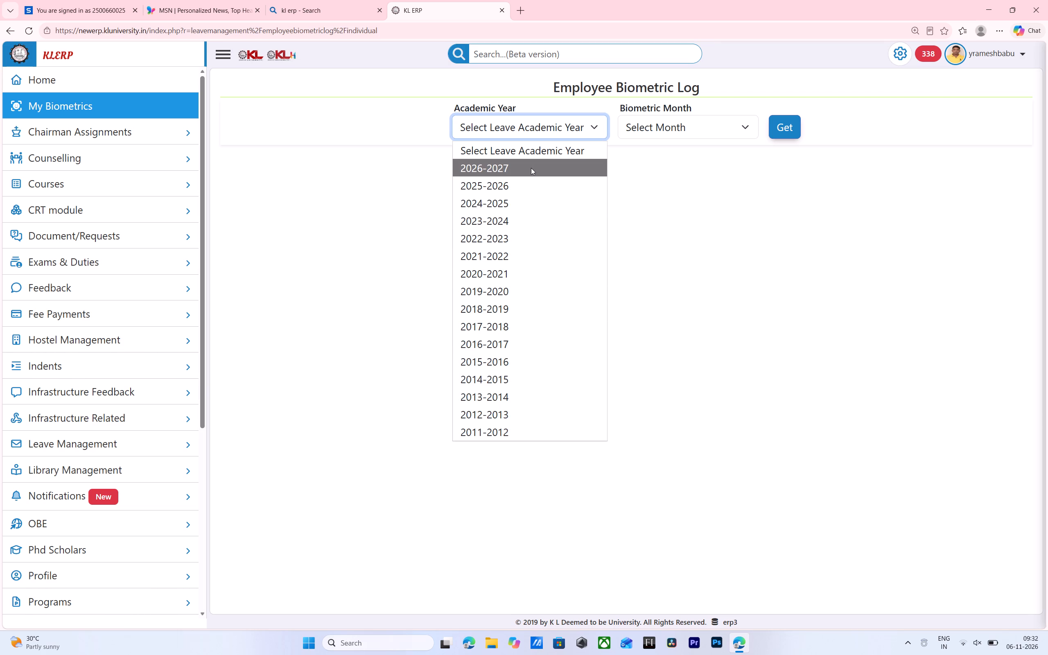
{"action": "left_click", "coordinate": [681, 133]}
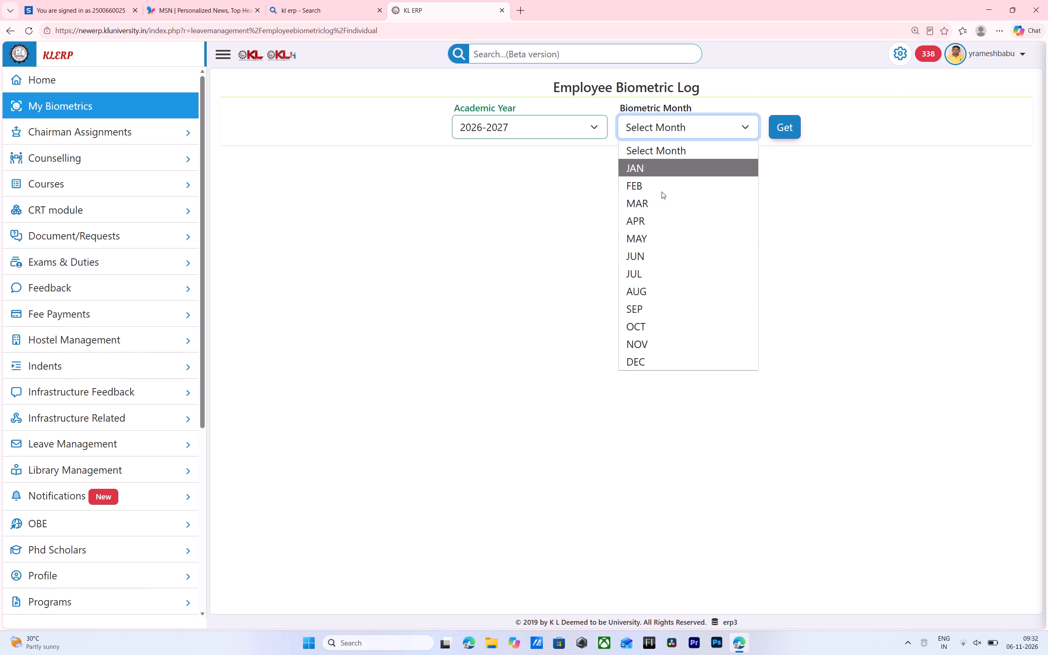
{"action": "left_click", "coordinate": [649, 347]}
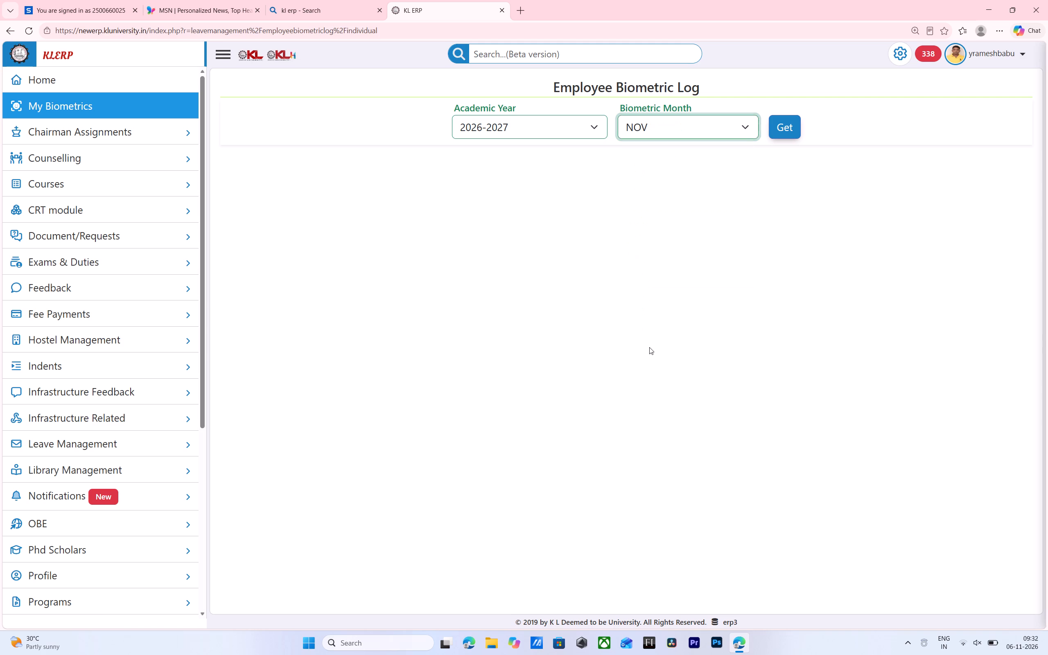
{"action": "left_click", "coordinate": [788, 126]}
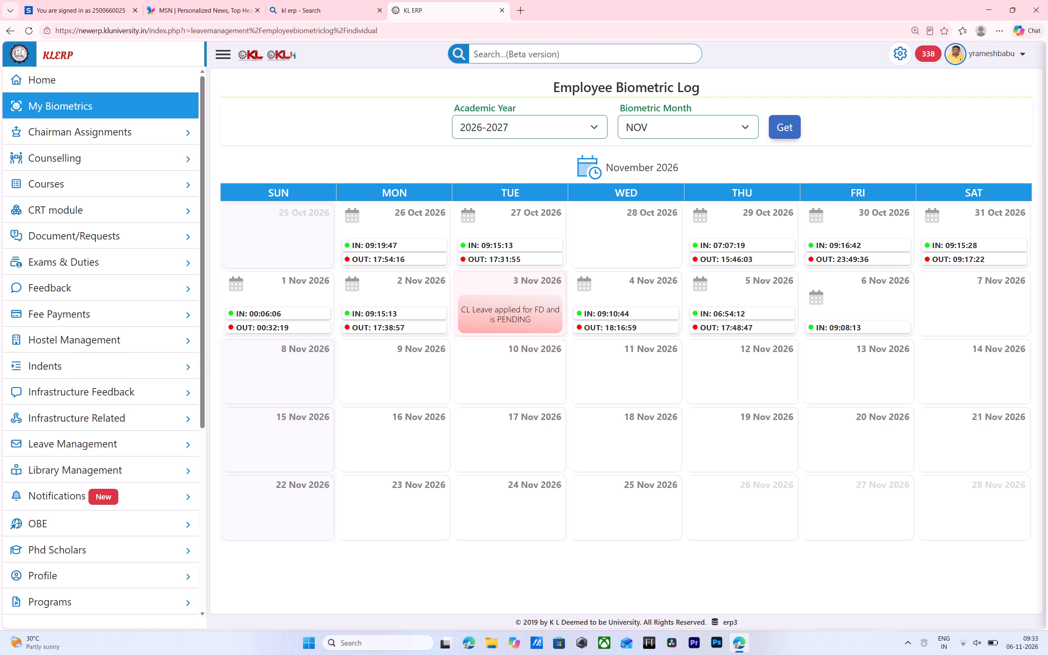
{"action": "left_click", "coordinate": [995, 305]}
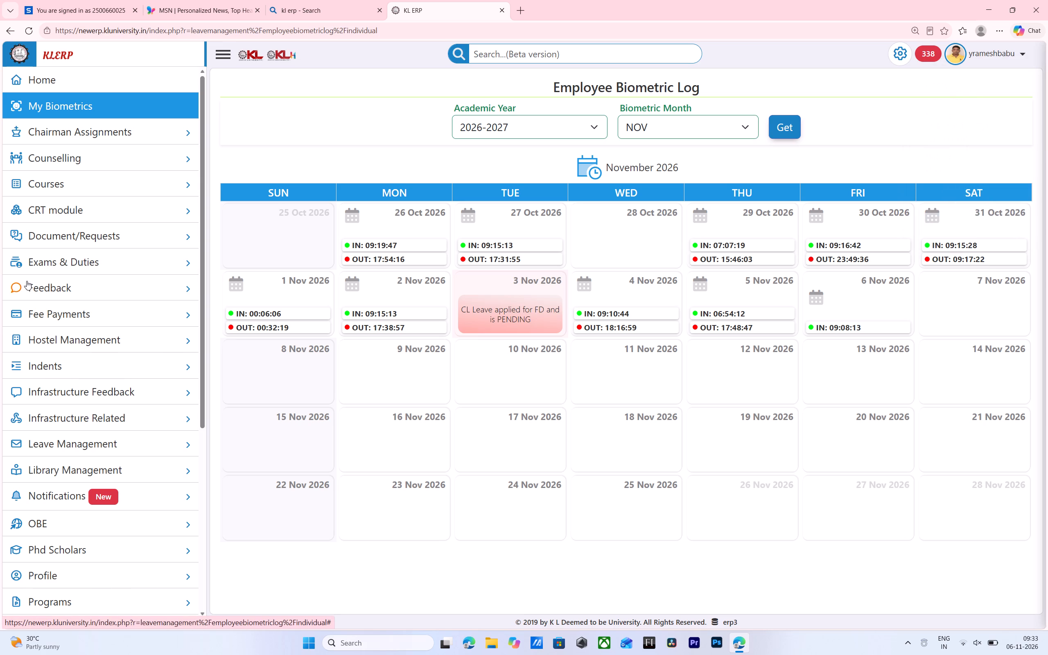
List the assigned courses for academic year 2026-2027, Even Sem, from My Courses.
{"action": "left_click", "coordinate": [90, 190]}
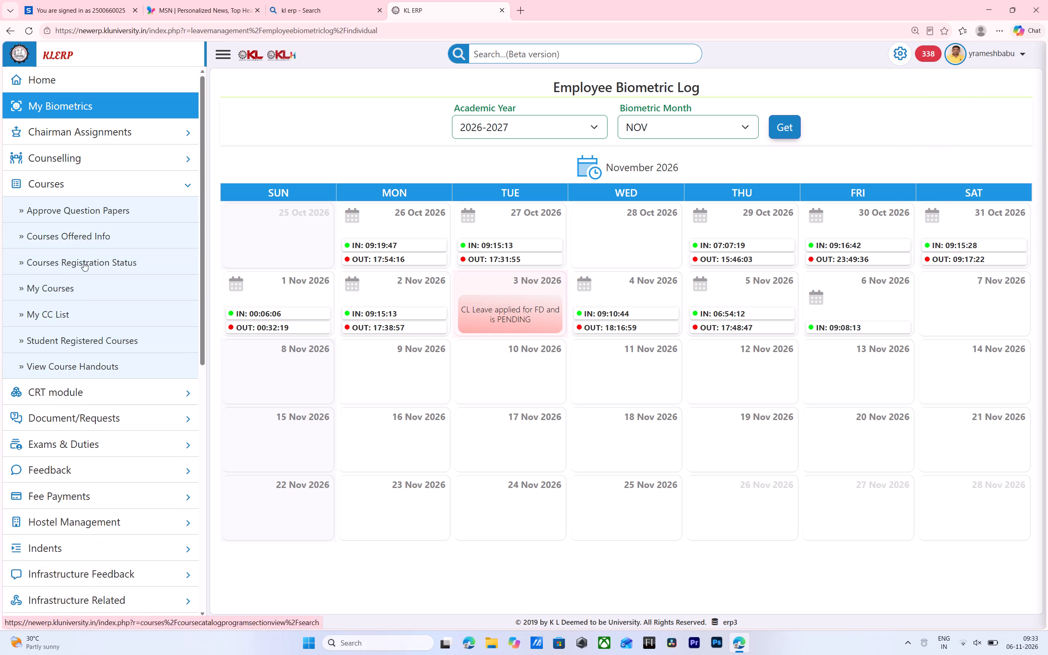
{"action": "left_click", "coordinate": [79, 288]}
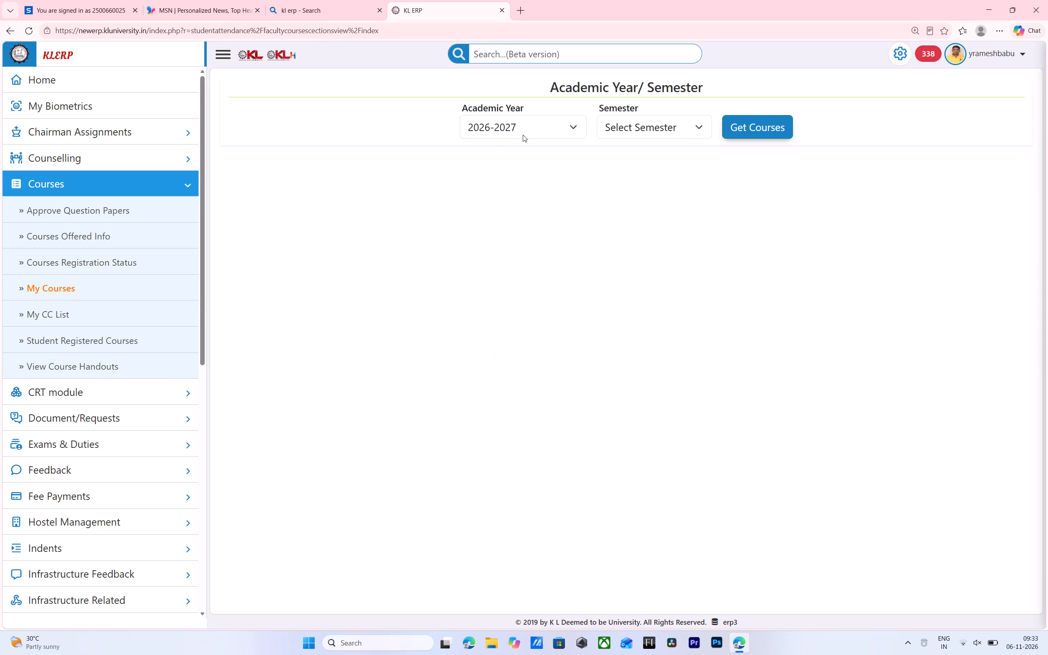
{"action": "left_click", "coordinate": [641, 132]}
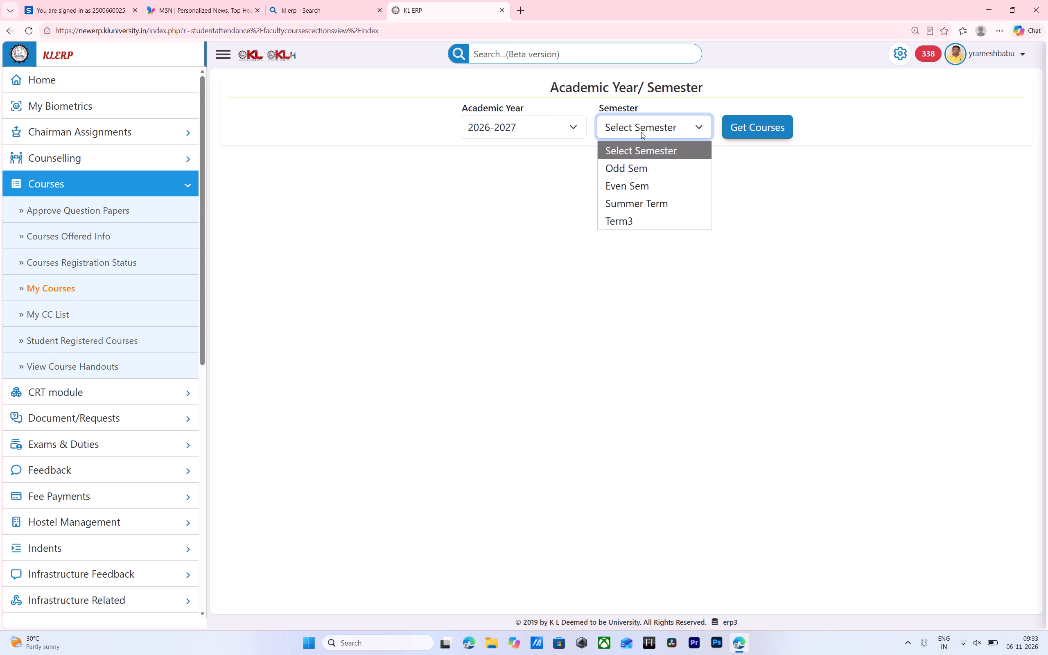
{"action": "left_click", "coordinate": [645, 187]}
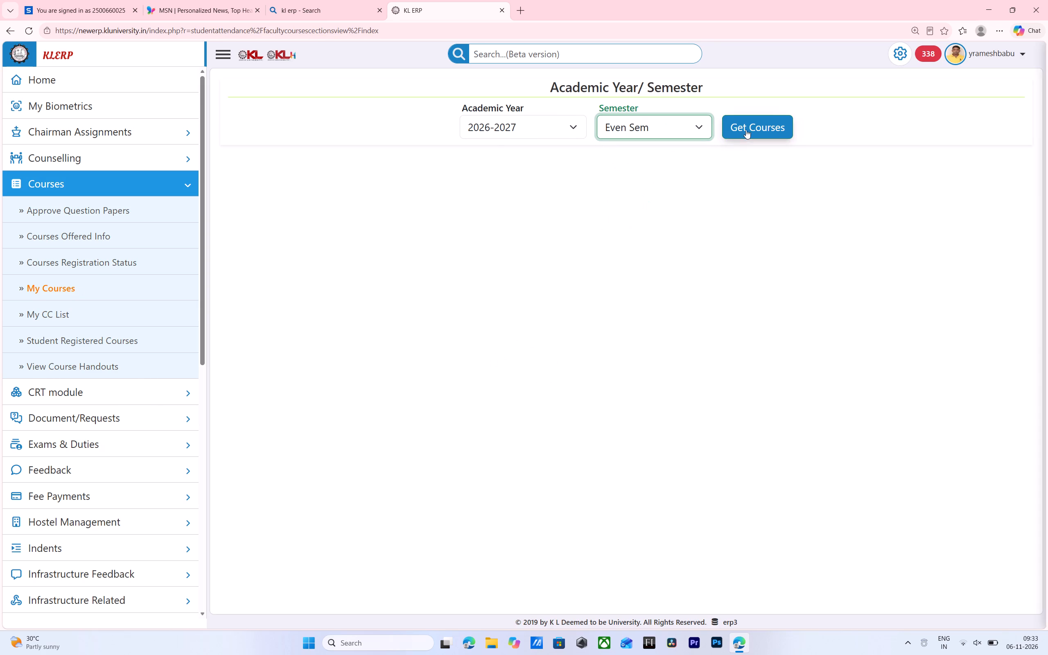
{"action": "left_click", "coordinate": [758, 127]}
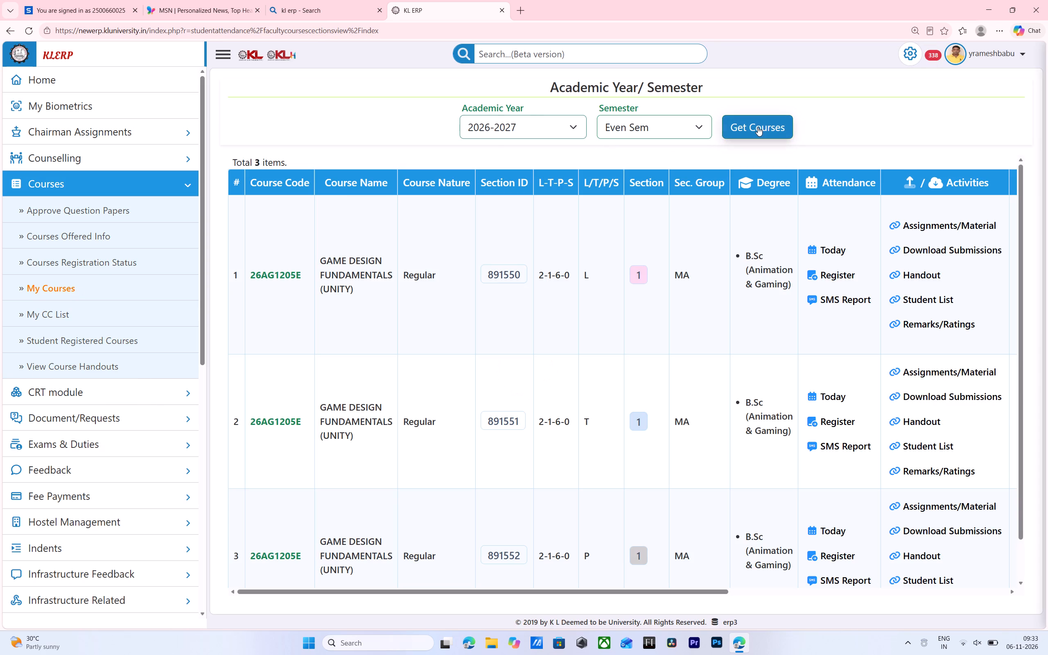
Look through the Even Sem course list, examining each course's section, degree and attendance options.
{"action": "scroll", "coordinate": [595, 314], "scroll_direction": "down", "scroll_amount": 1}
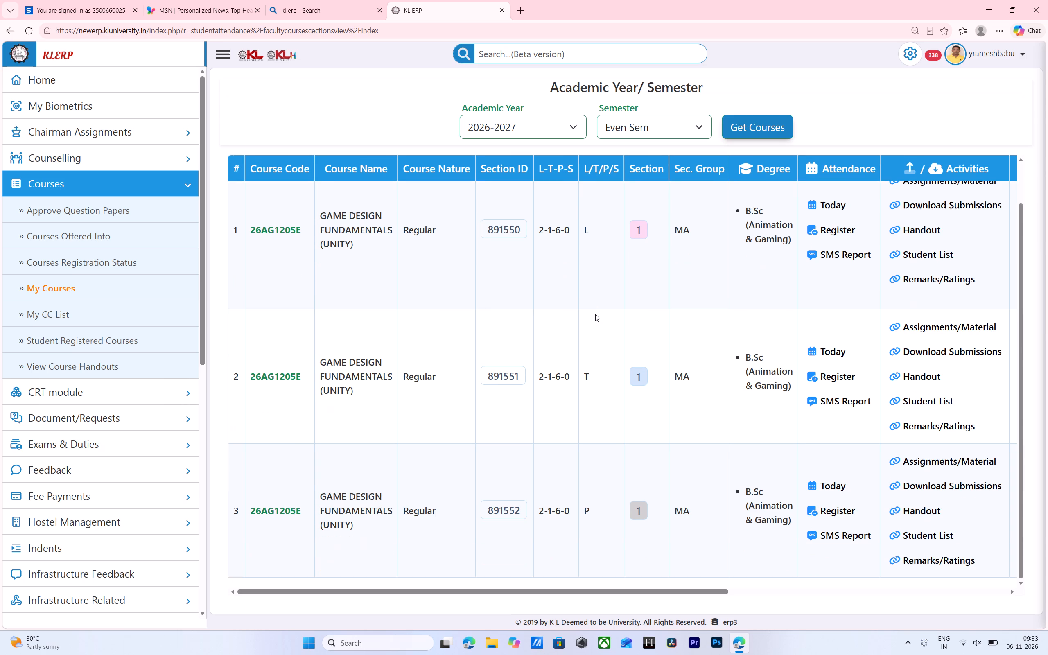
{"action": "scroll", "coordinate": [595, 314], "scroll_direction": "down", "scroll_amount": 3}
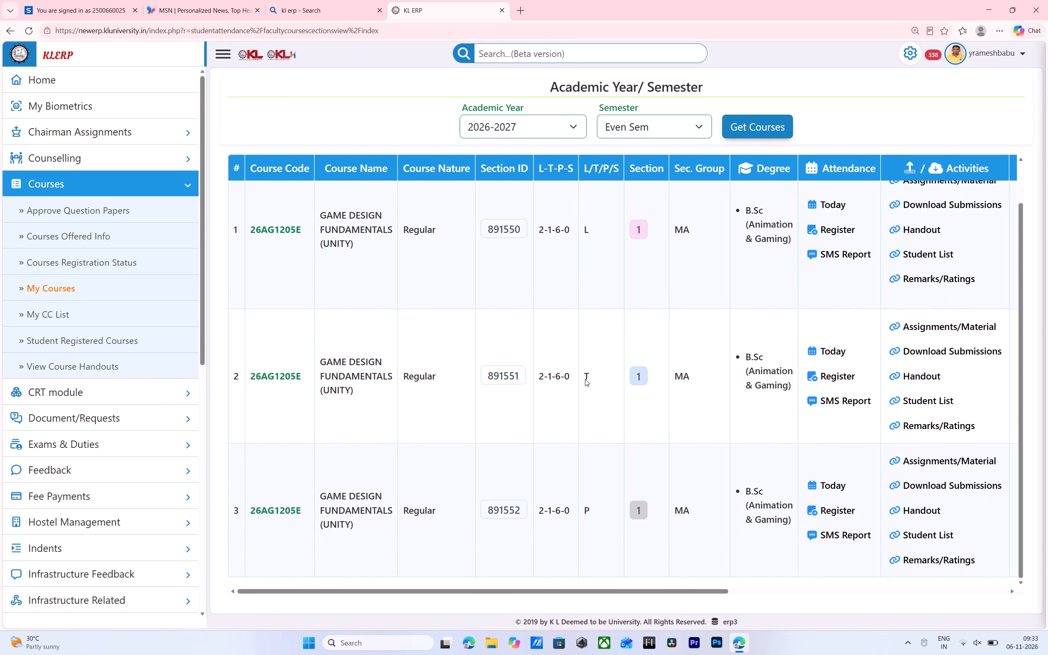
{"action": "scroll", "coordinate": [593, 327], "scroll_direction": "up", "scroll_amount": 2}
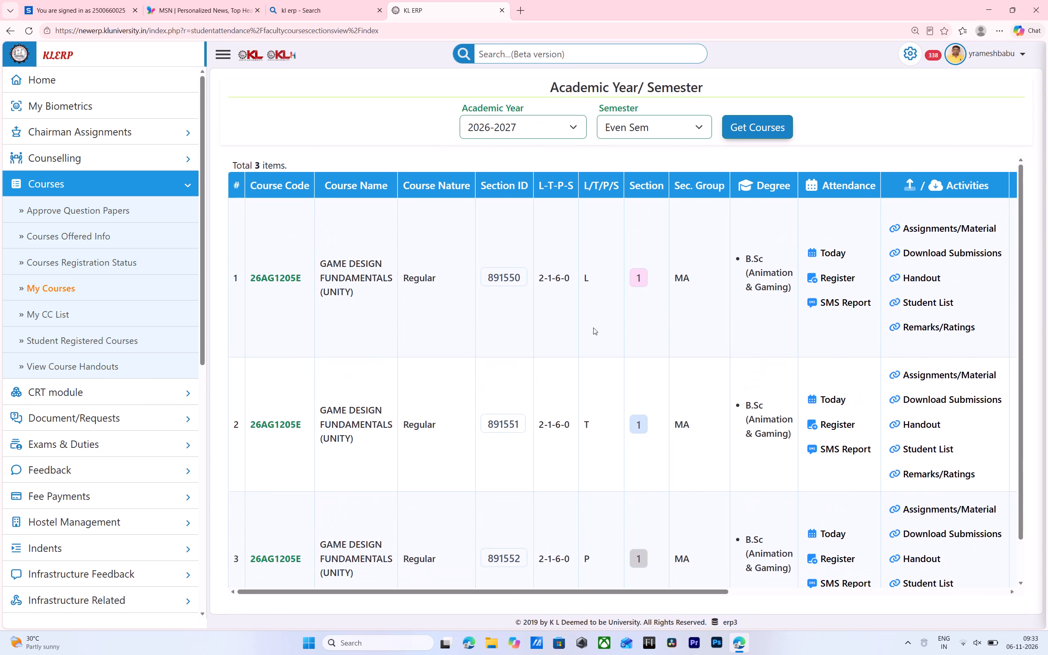
{"action": "scroll", "coordinate": [593, 327], "scroll_direction": "up", "scroll_amount": 2}
{"action": "scroll", "coordinate": [593, 327], "scroll_direction": "down", "scroll_amount": 5}
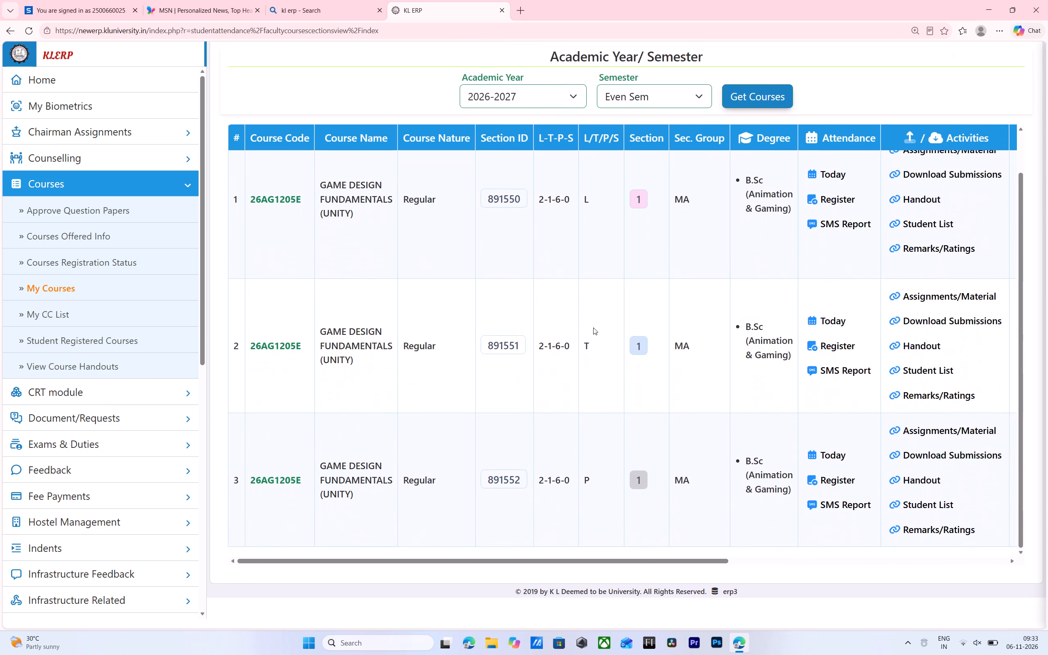
{"action": "scroll", "coordinate": [593, 327], "scroll_direction": "down", "scroll_amount": 1}
{"action": "scroll", "coordinate": [593, 327], "scroll_direction": "up", "scroll_amount": 5}
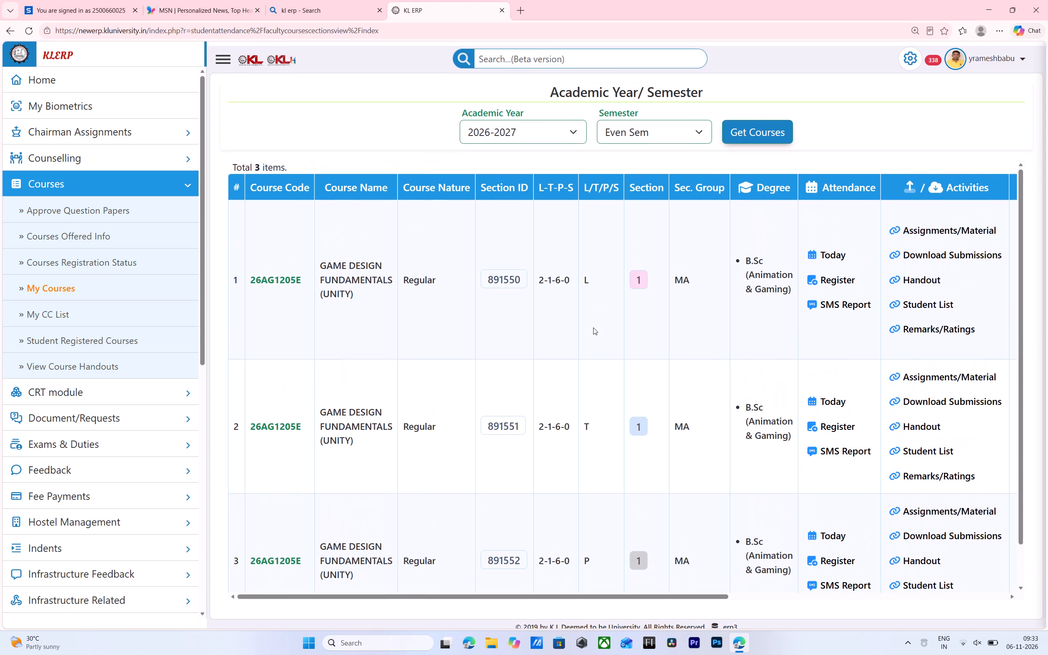
{"action": "scroll", "coordinate": [593, 327], "scroll_direction": "down", "scroll_amount": 4}
{"action": "scroll", "coordinate": [593, 327], "scroll_direction": "up", "scroll_amount": 1}
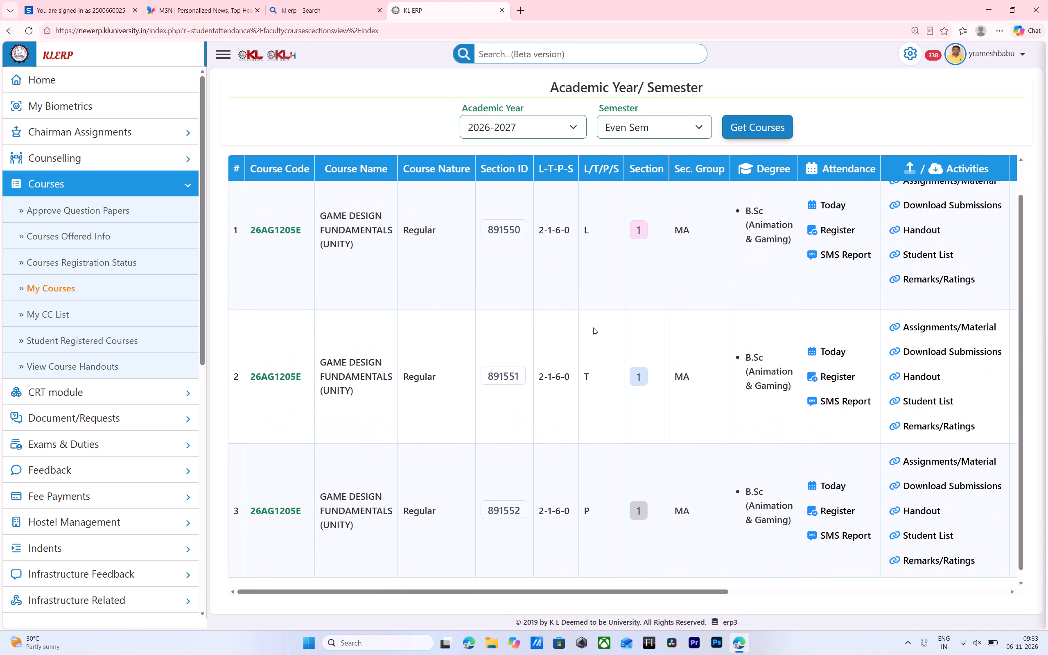
{"action": "scroll", "coordinate": [593, 327], "scroll_direction": "up", "scroll_amount": 2}
{"action": "scroll", "coordinate": [593, 327], "scroll_direction": "down", "scroll_amount": 2}
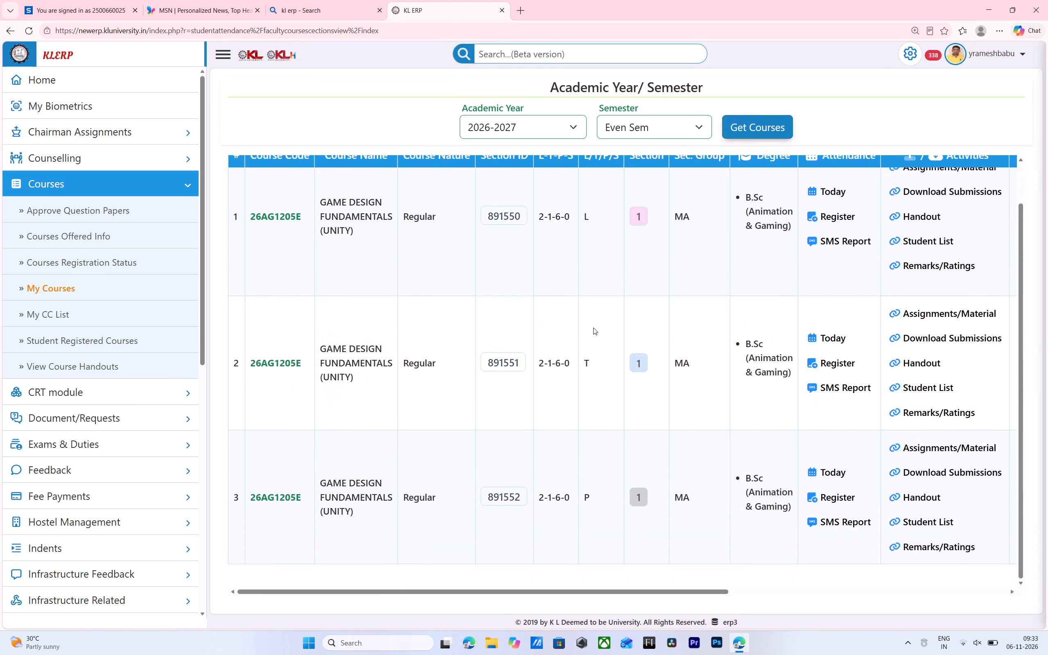
{"action": "scroll", "coordinate": [593, 327], "scroll_direction": "down", "scroll_amount": 2}
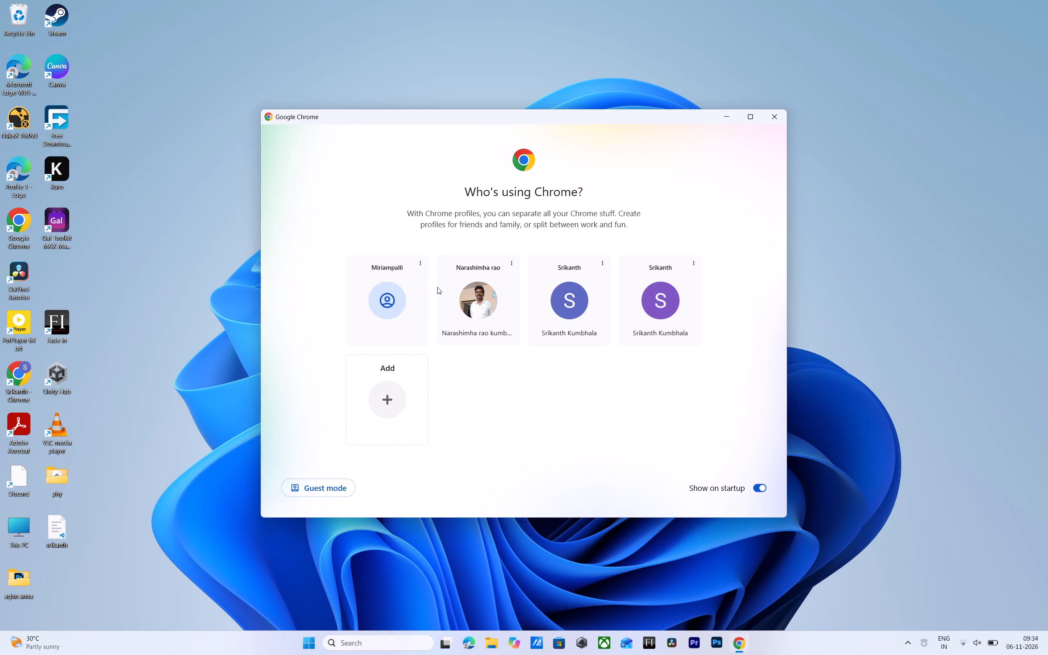
Open Chrome with the purple "S" profile, search Google for youtube and go to the YouTube home page.
{"action": "left_click", "coordinate": [652, 309]}
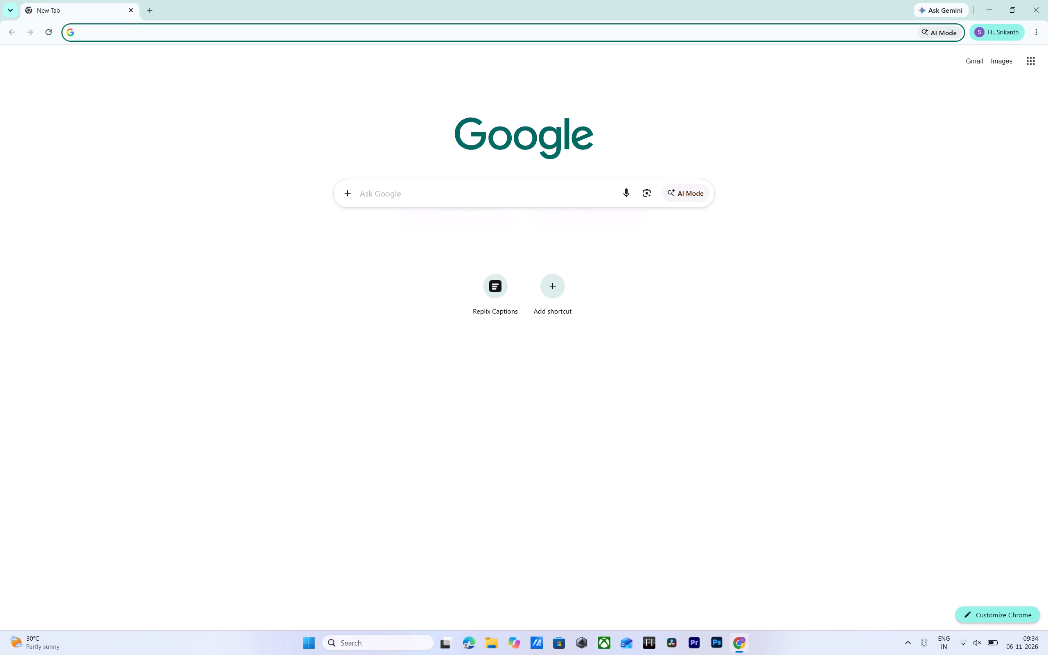
{"action": "left_click", "coordinate": [539, 190]}
{"action": "left_click", "coordinate": [490, 224]}
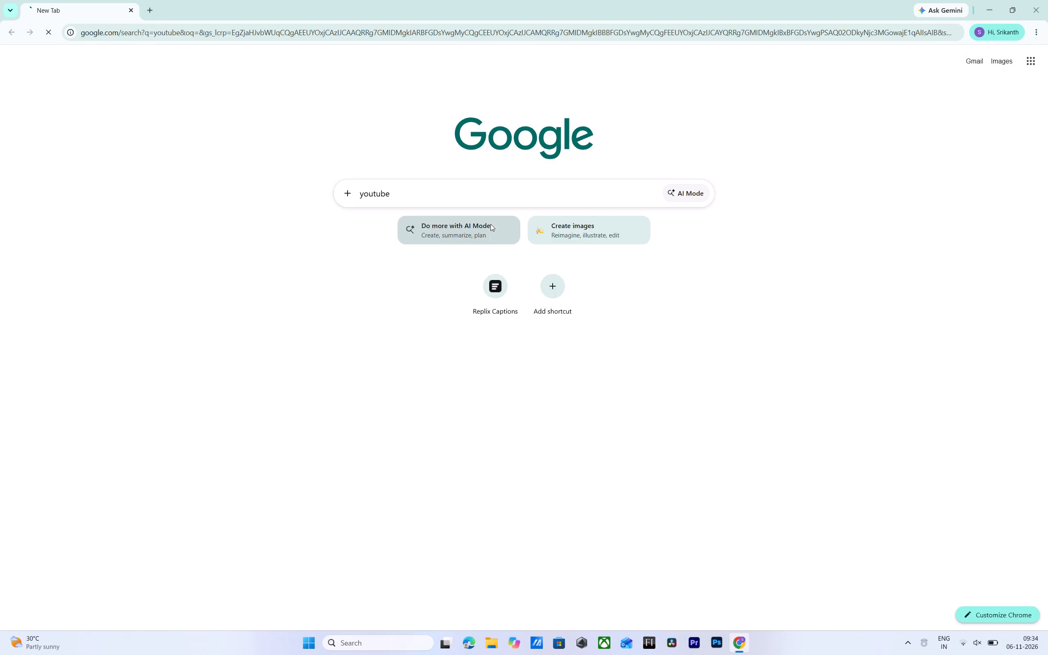
{"action": "left_click", "coordinate": [163, 153]}
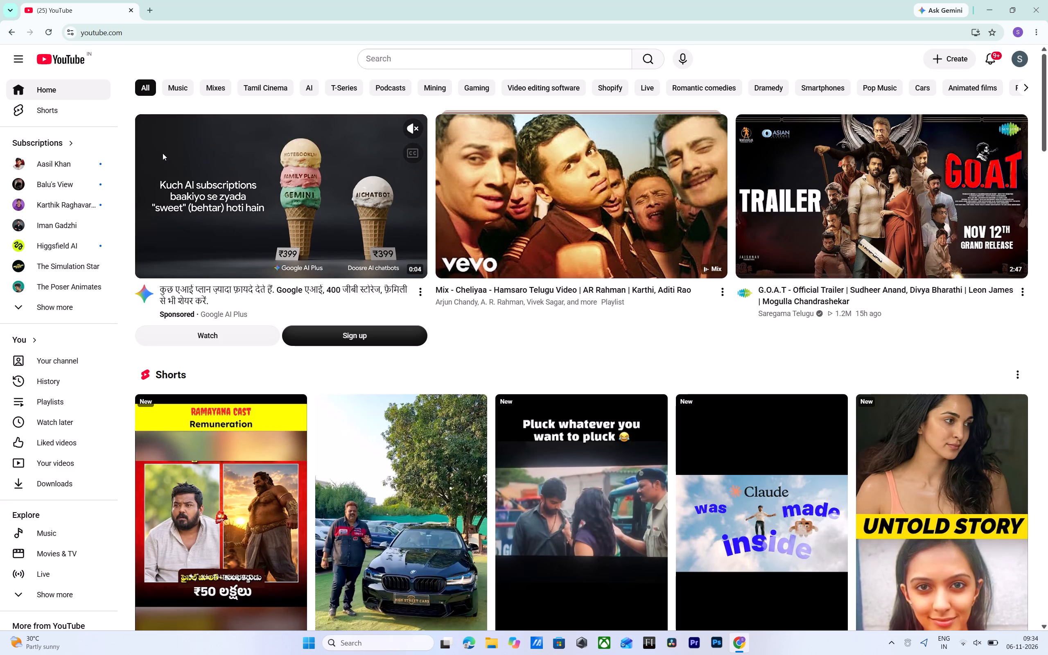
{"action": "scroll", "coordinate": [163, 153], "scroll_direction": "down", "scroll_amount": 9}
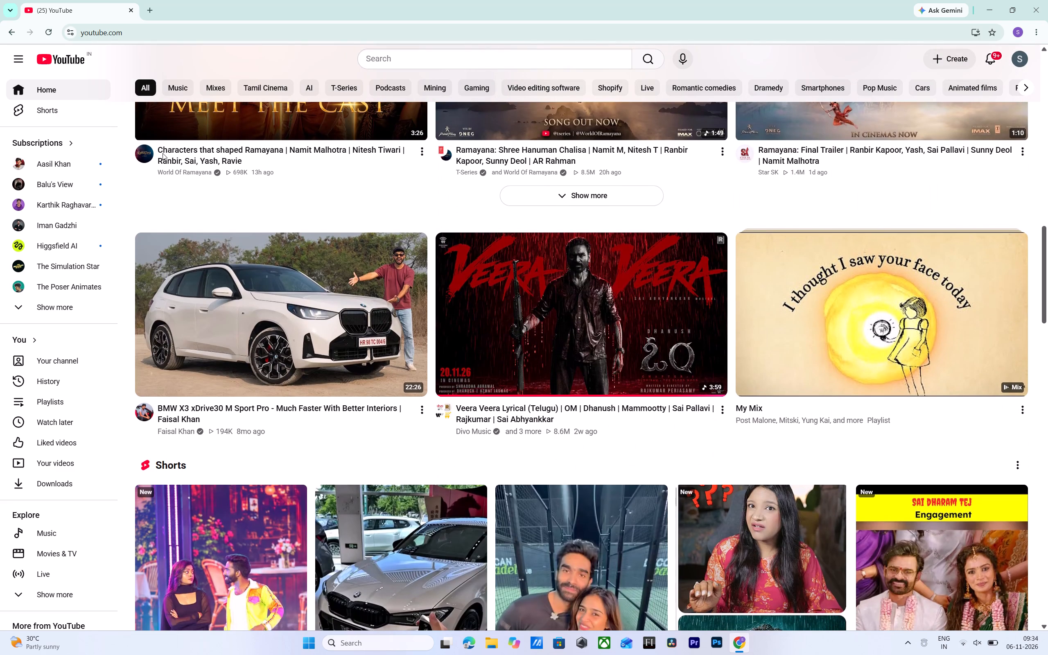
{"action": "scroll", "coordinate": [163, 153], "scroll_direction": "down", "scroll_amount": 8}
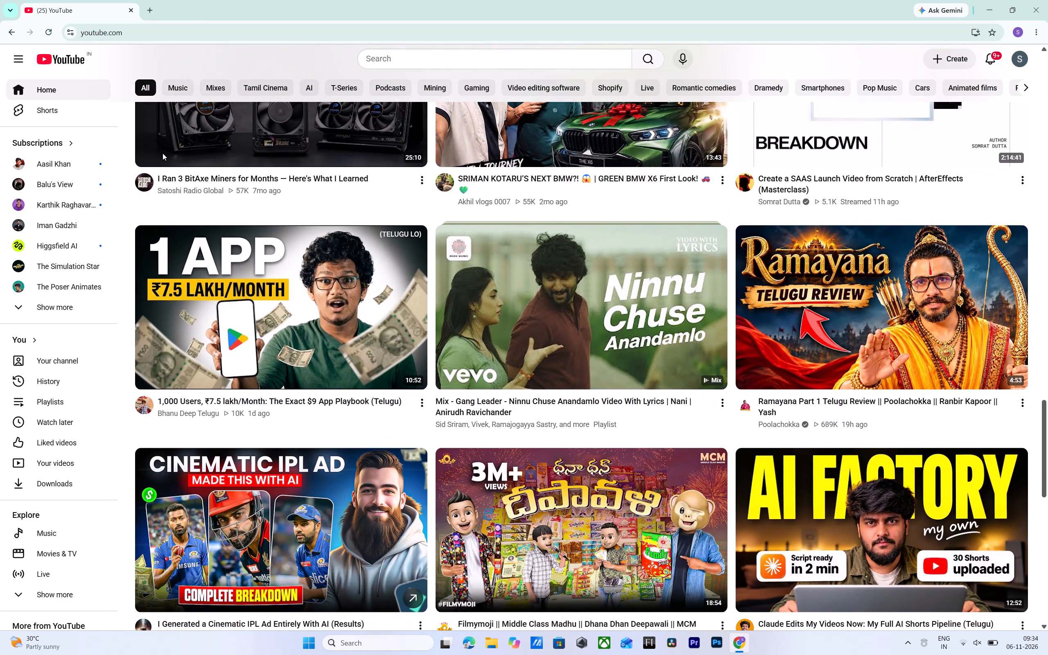